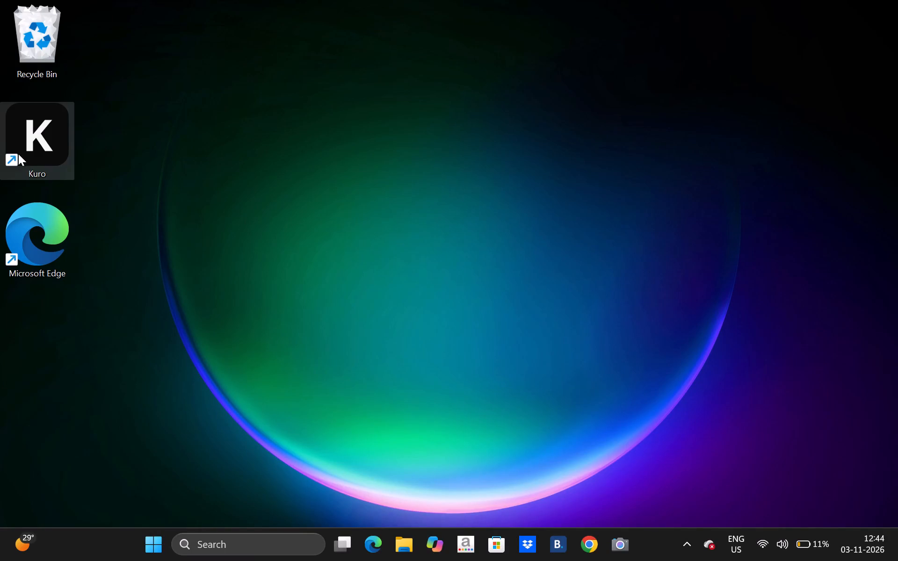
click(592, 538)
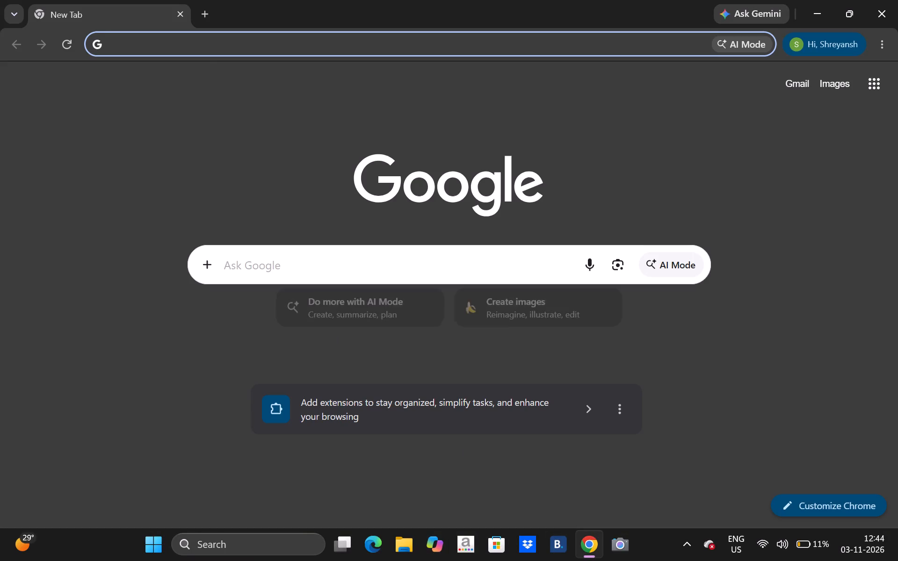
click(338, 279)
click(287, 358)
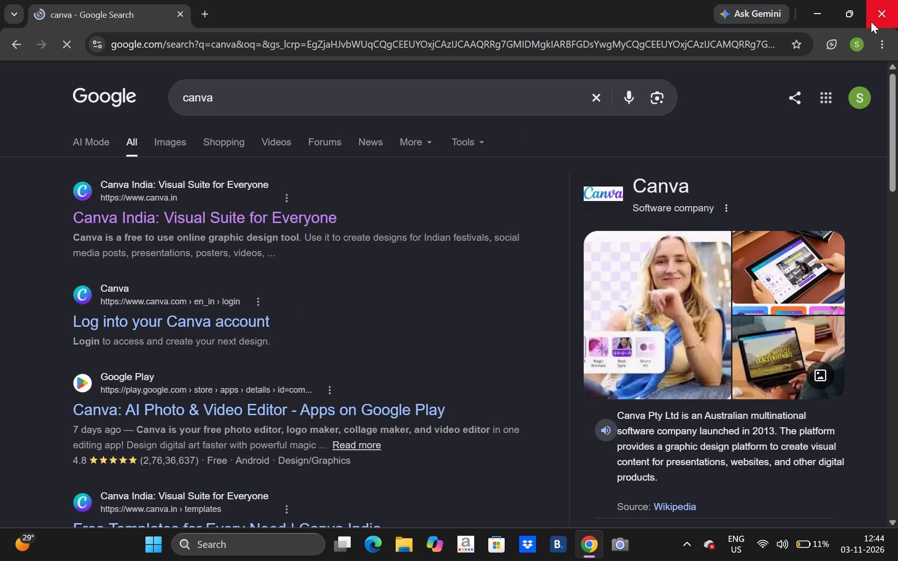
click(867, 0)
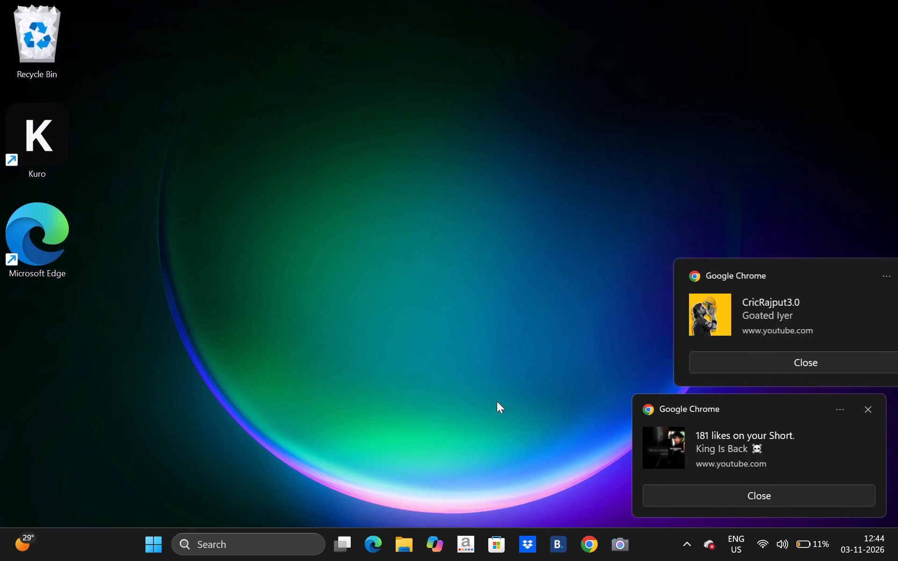
Dismiss the two Google Chrome notifications about YouTube activity.
click(865, 409)
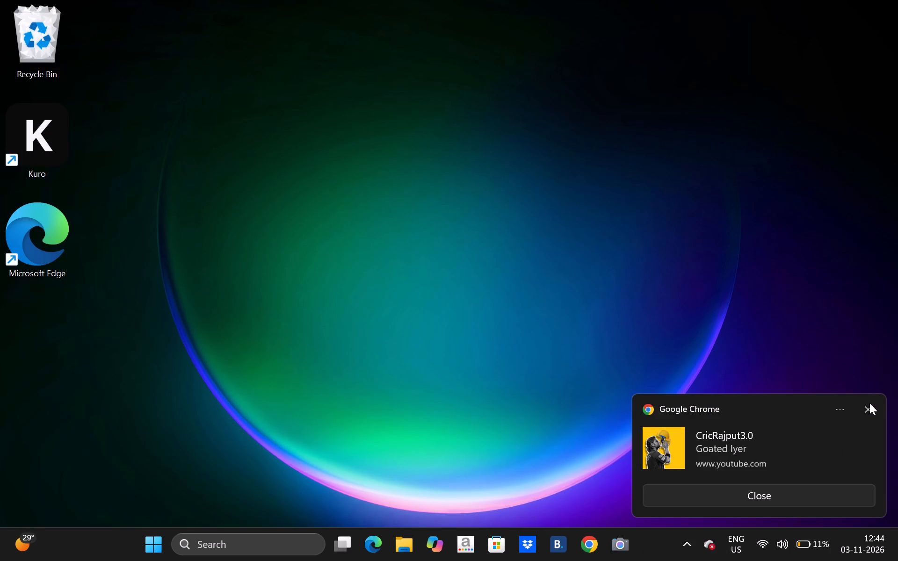
click(867, 409)
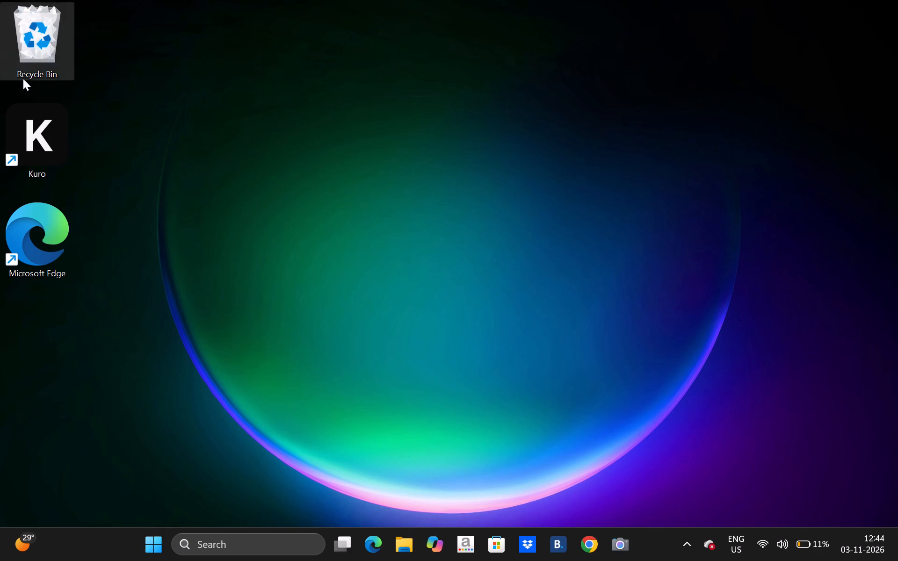
Launch the Kuro application from its desktop shortcut.
double_click(26, 142)
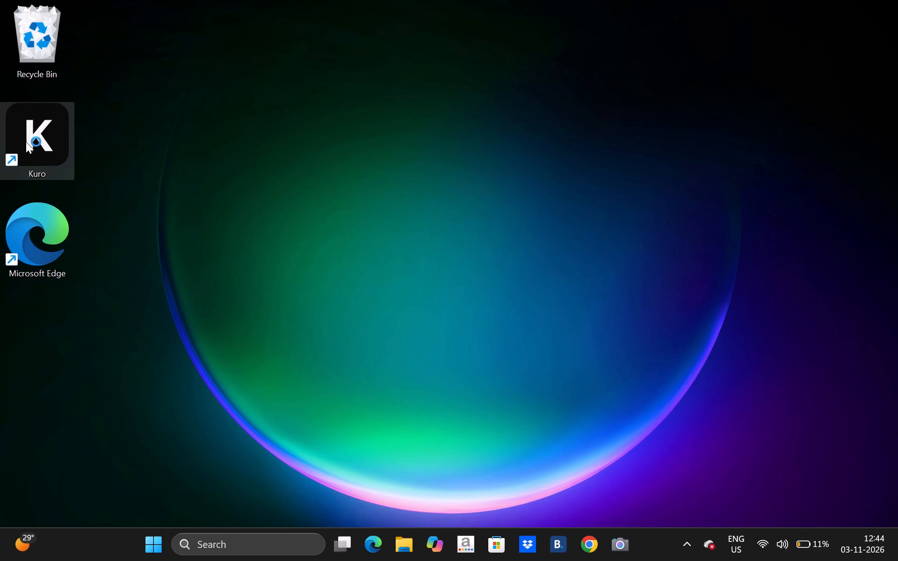
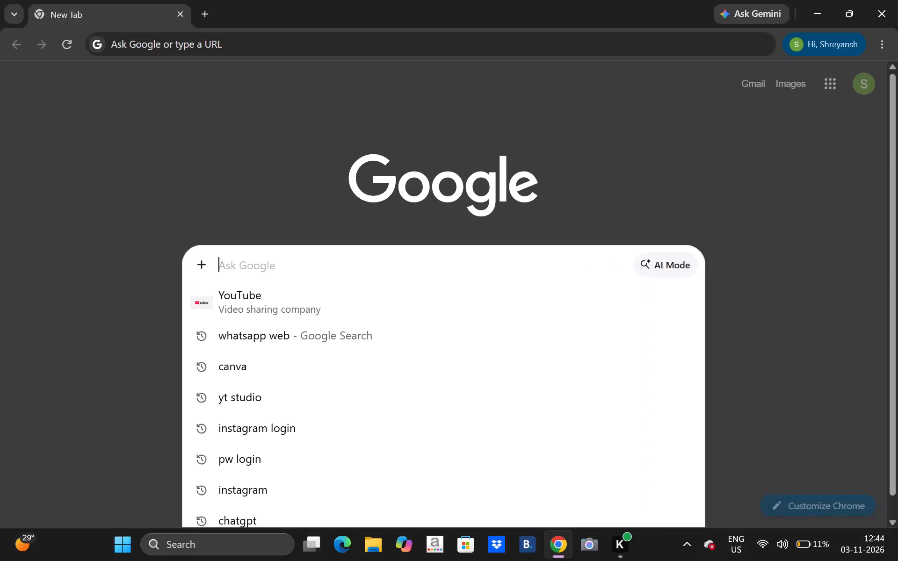
Search Google for canva and open the Canva India website from the results.
click(288, 373)
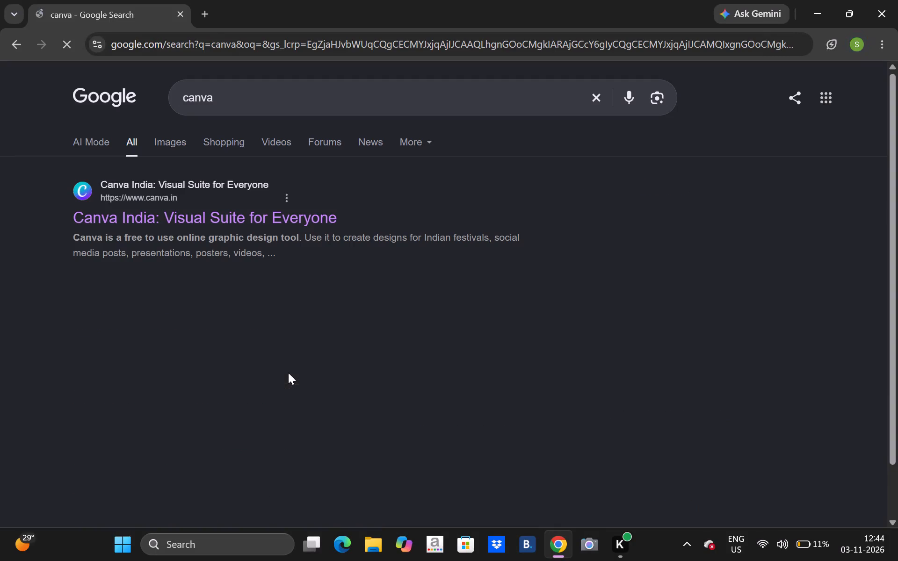
click(182, 213)
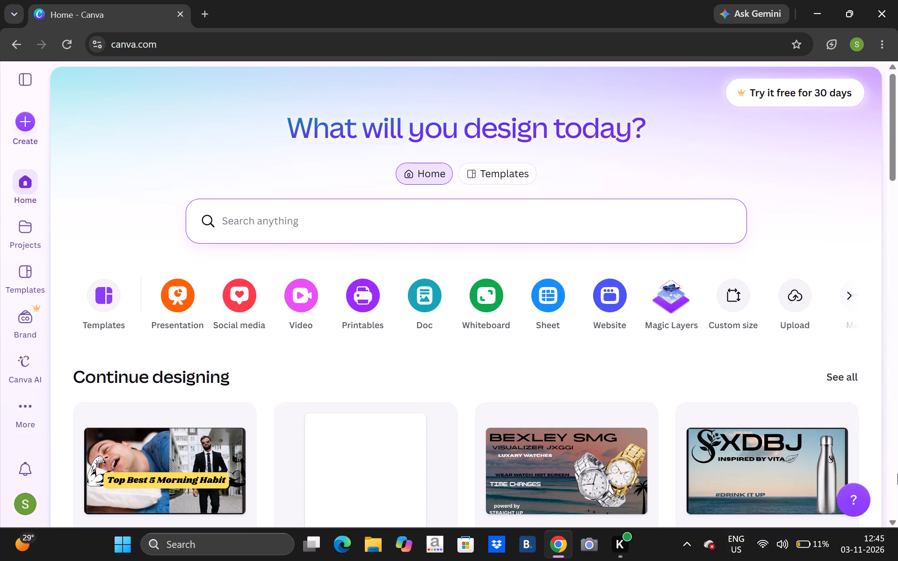
Create a new YouTube Thumbnail design from Canva's frequently used design types.
click(897, 502)
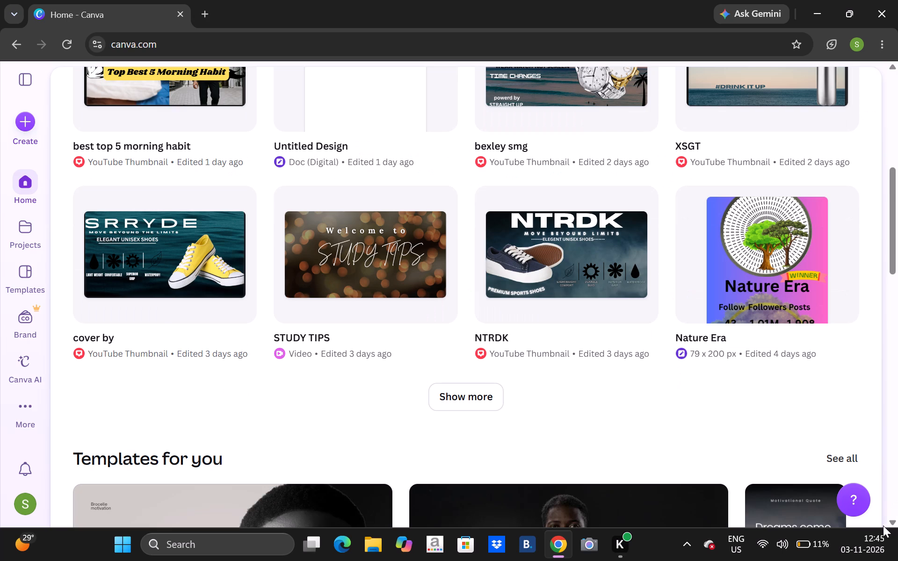
double_click(893, 519)
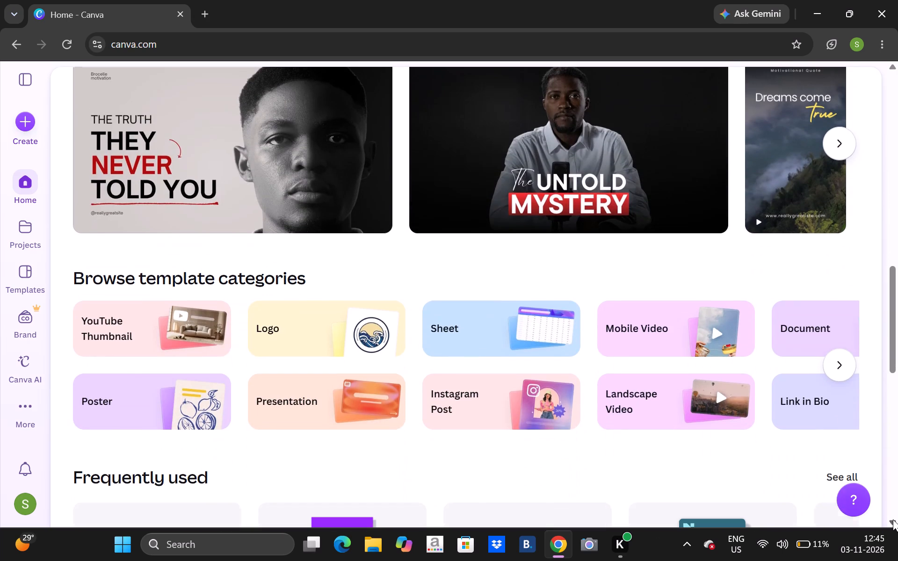
click(893, 519)
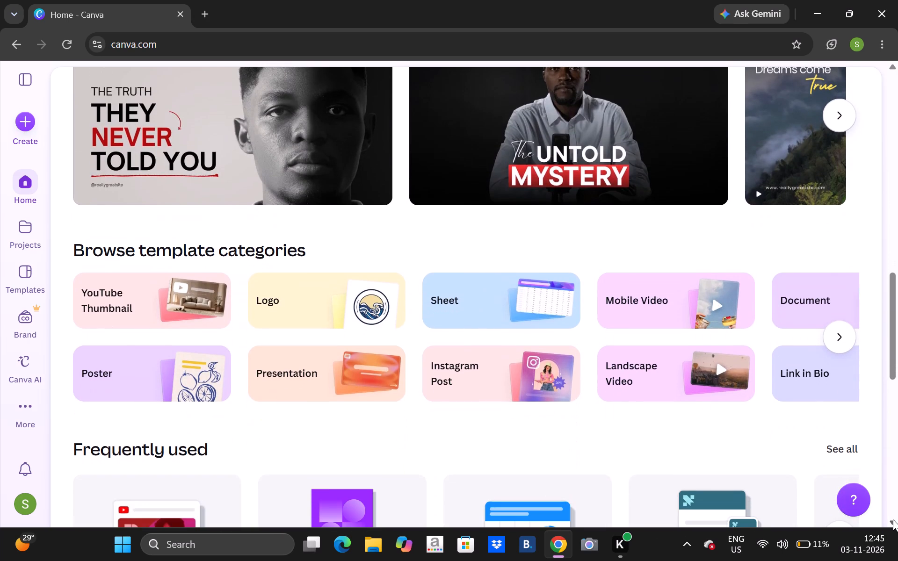
double_click(893, 519)
double_click(893, 519)
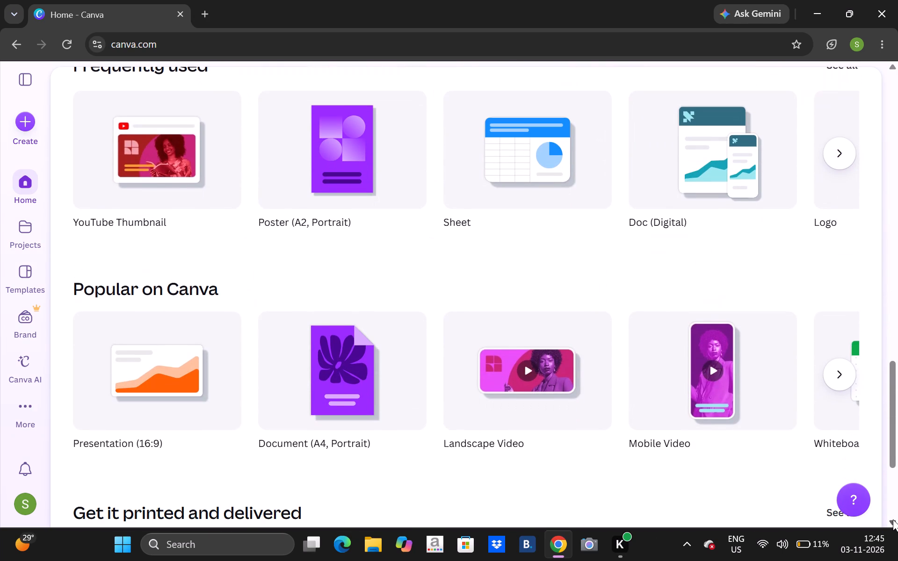
click(202, 142)
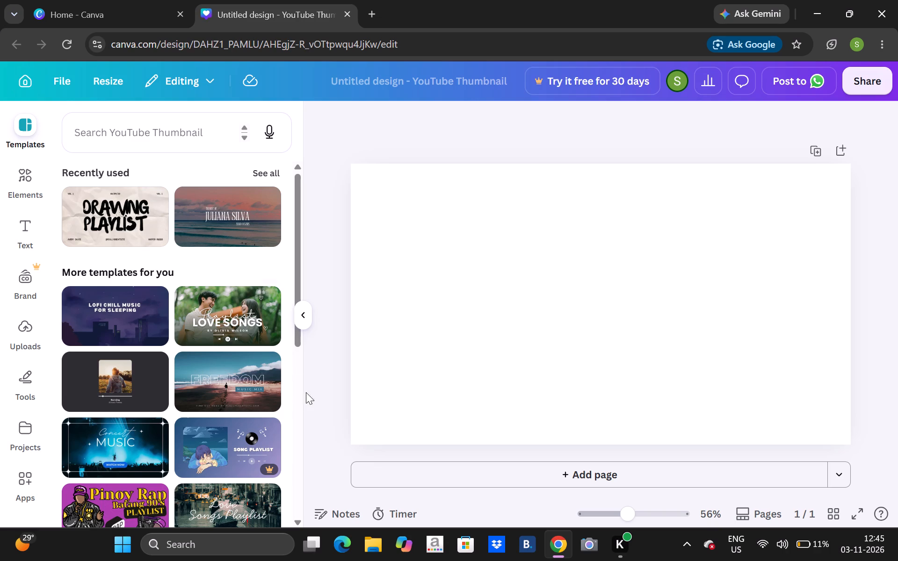
Apply the Yellow and Black Cinematic Vlog template to the blank thumbnail.
click(297, 405)
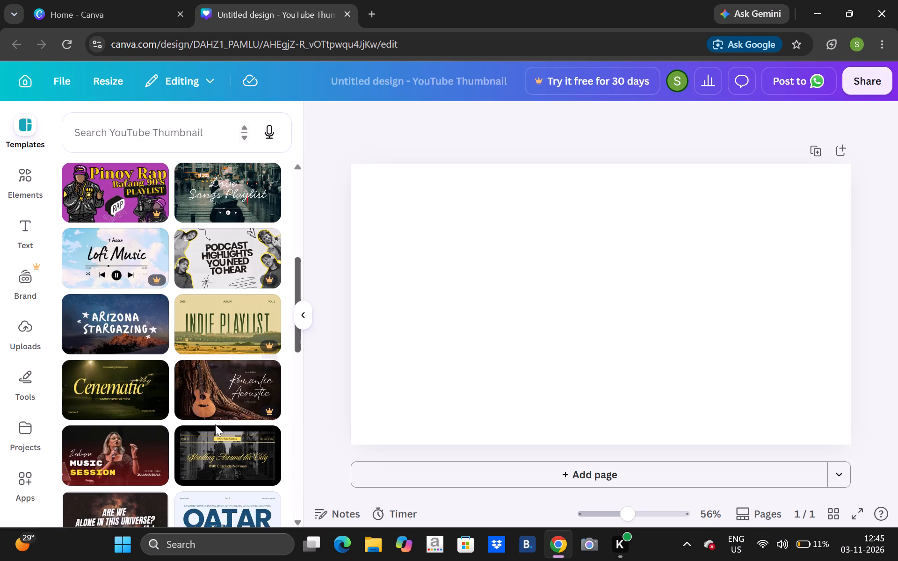
click(147, 402)
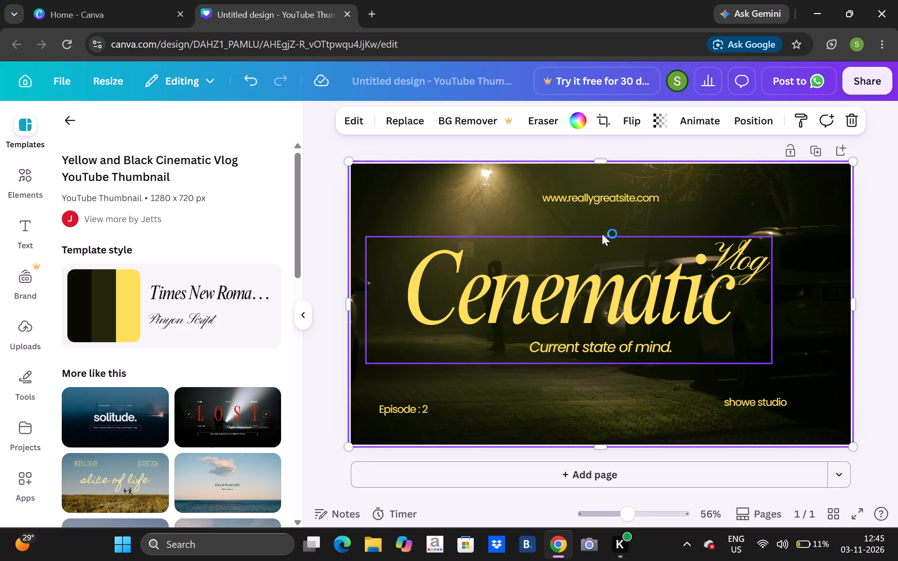
Delete the "Cenematic", "showe studio" and "Vlog" texts from the thumbnail.
click(561, 309)
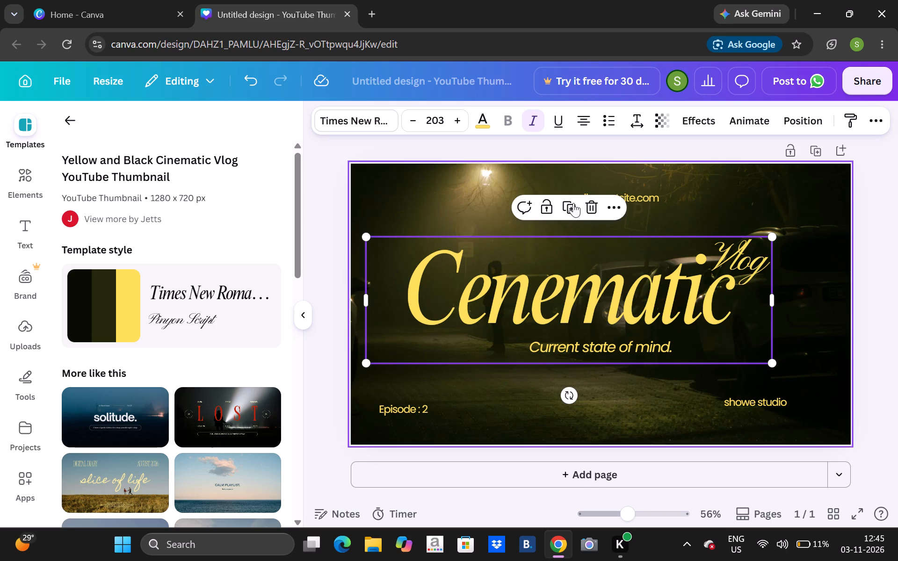
click(587, 201)
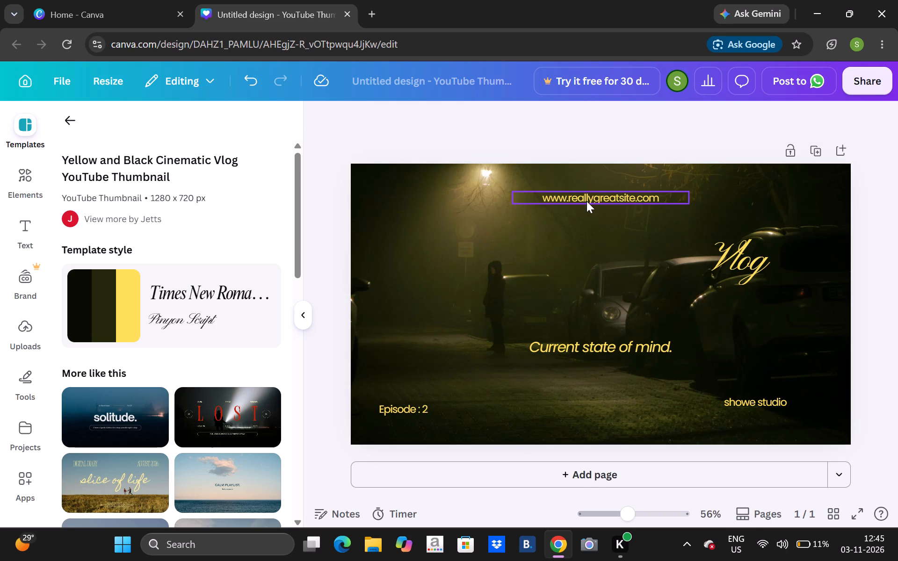
click(731, 406)
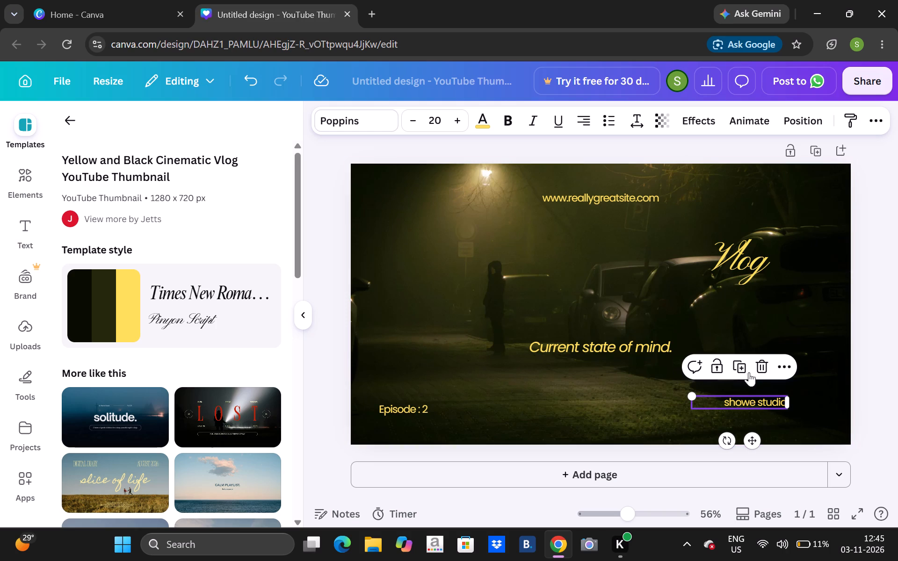
click(761, 368)
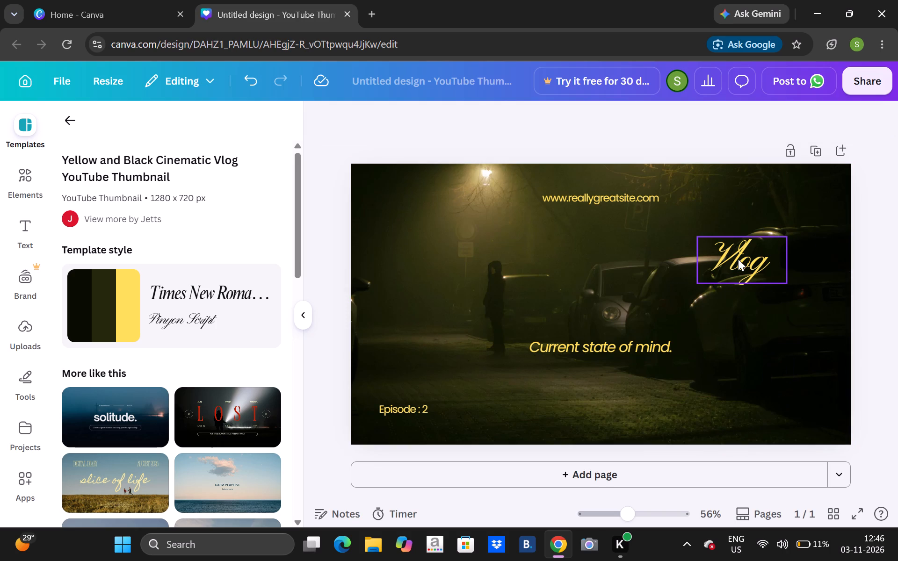
click(738, 259)
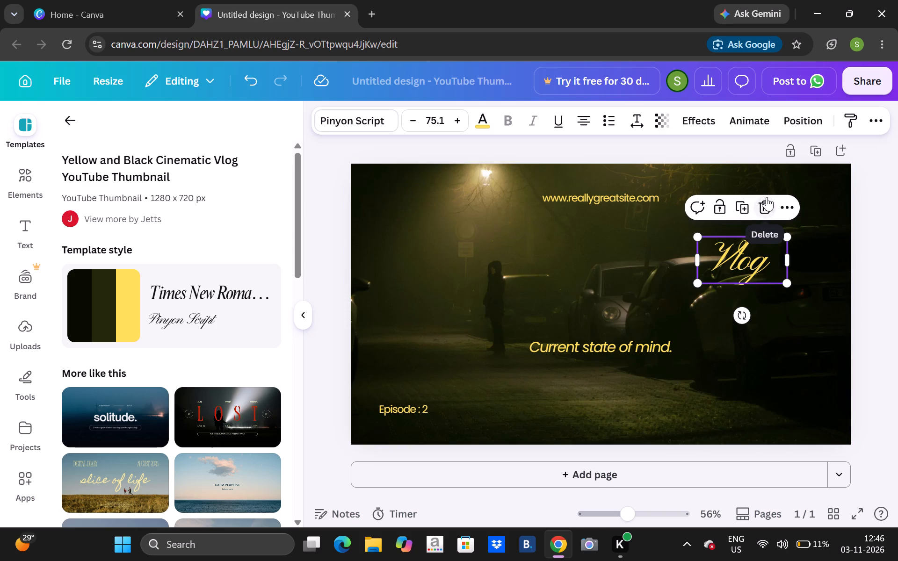
click(764, 197)
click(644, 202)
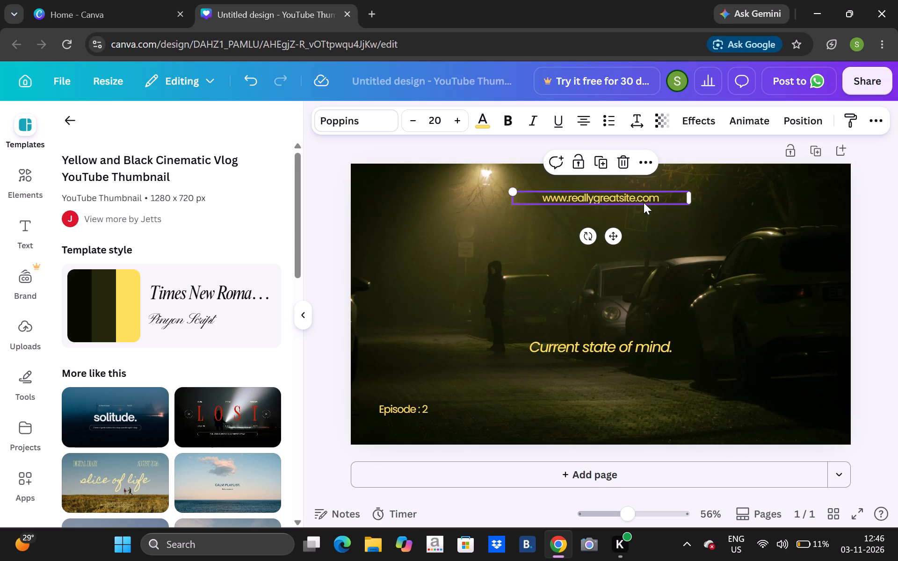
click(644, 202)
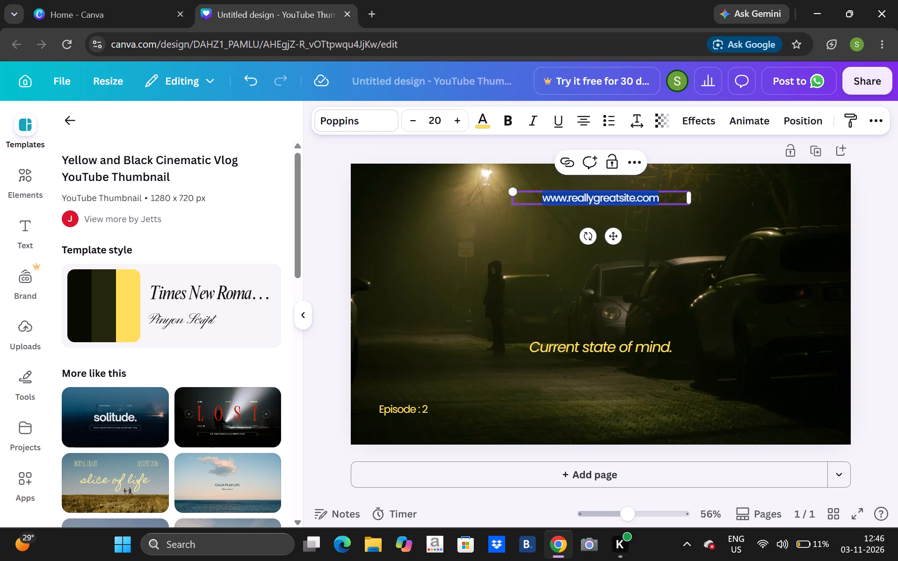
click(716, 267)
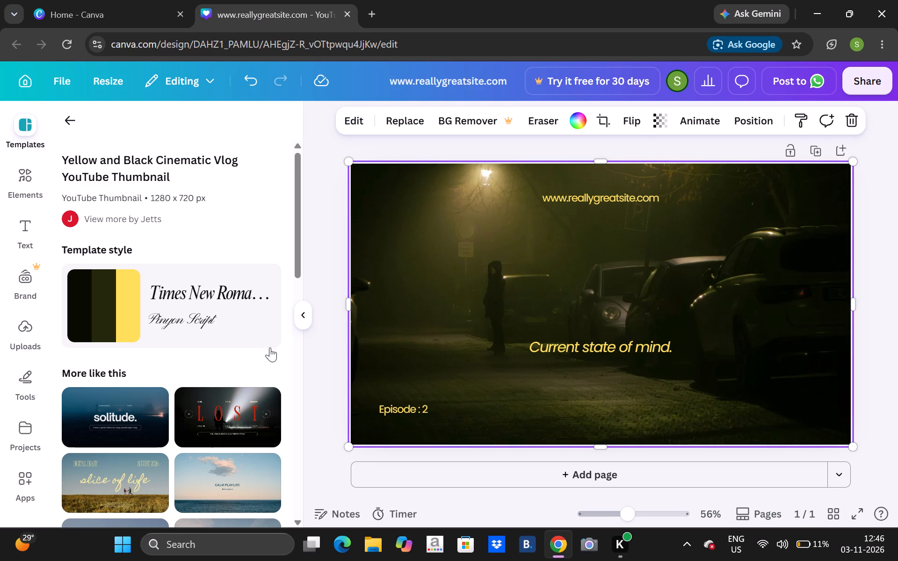
Add the black rectangular frame from the recently used elements to the thumbnail.
click(20, 170)
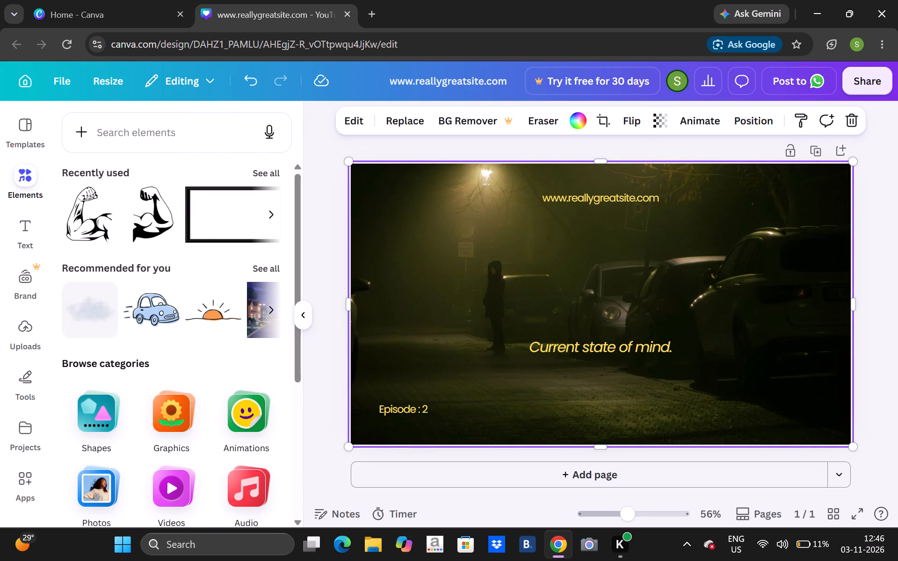
click(267, 185)
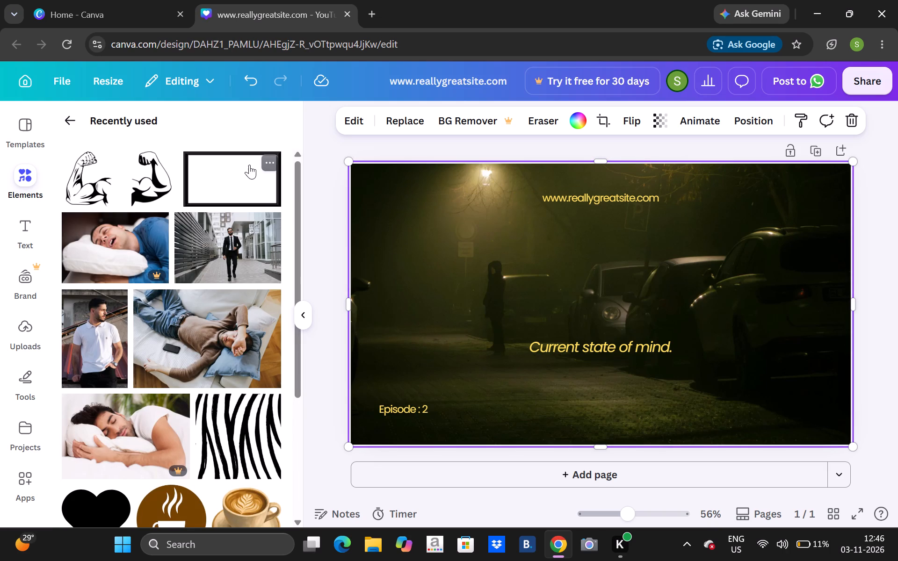
click(246, 170)
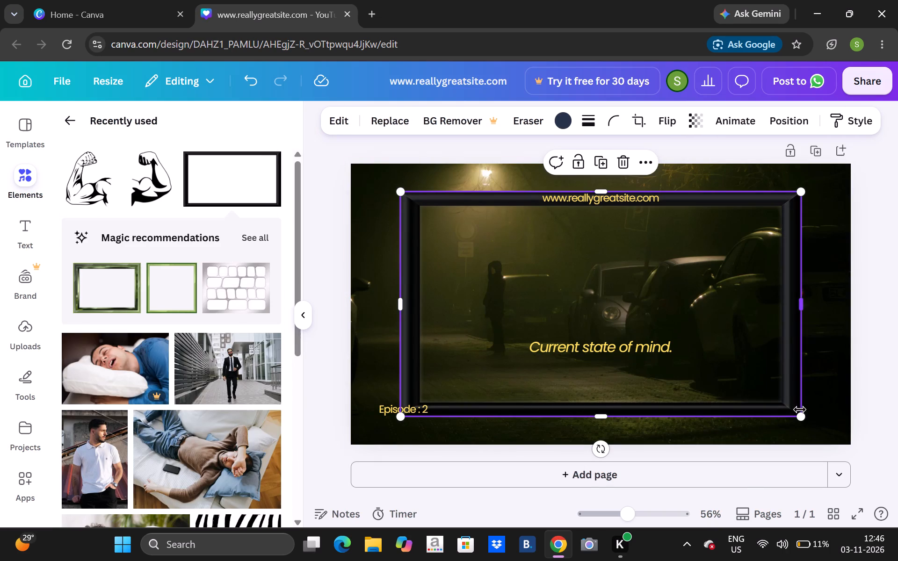
Enlarge the black frame to cover the whole page, about 748 px high, and widen it past the page's right edge.
drag(802, 414, 849, 452)
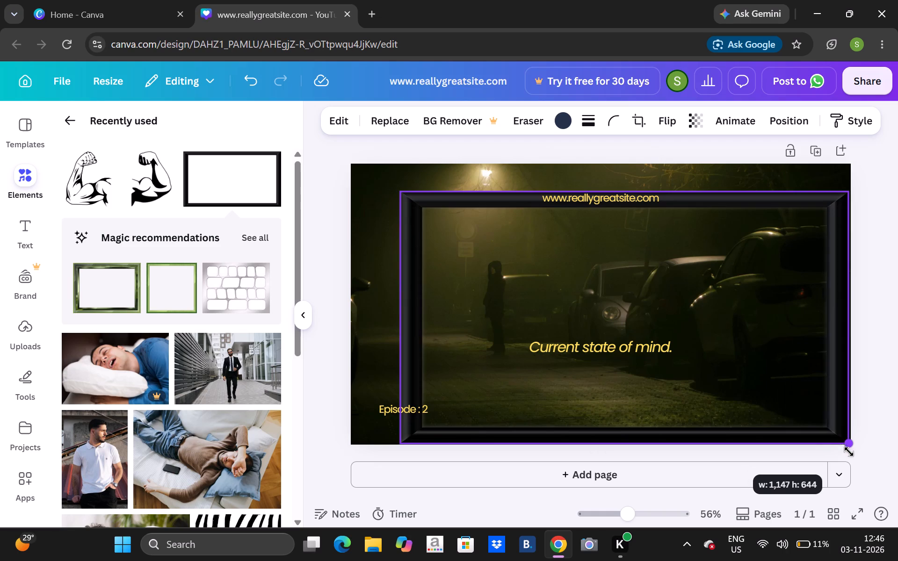
drag(849, 452, 848, 446)
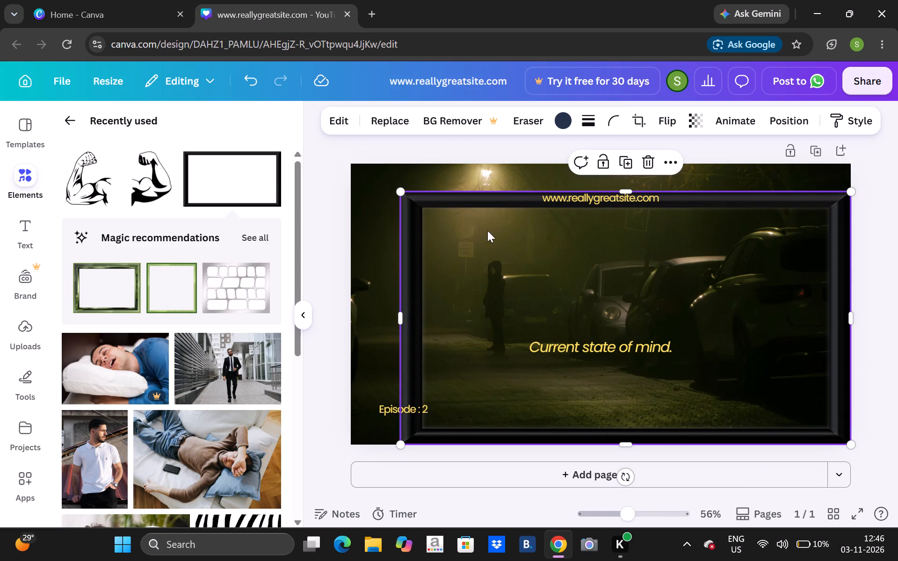
drag(404, 187, 330, 160)
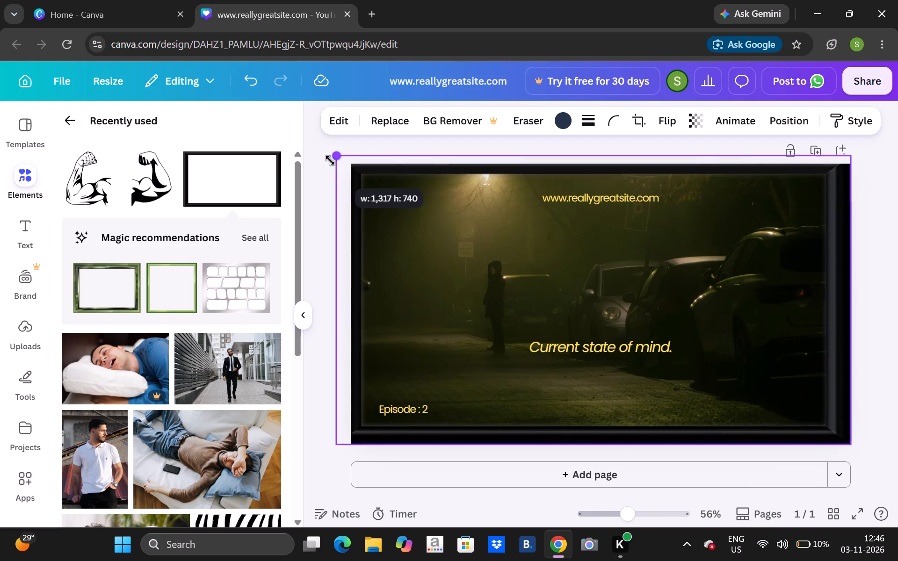
drag(330, 160, 323, 167)
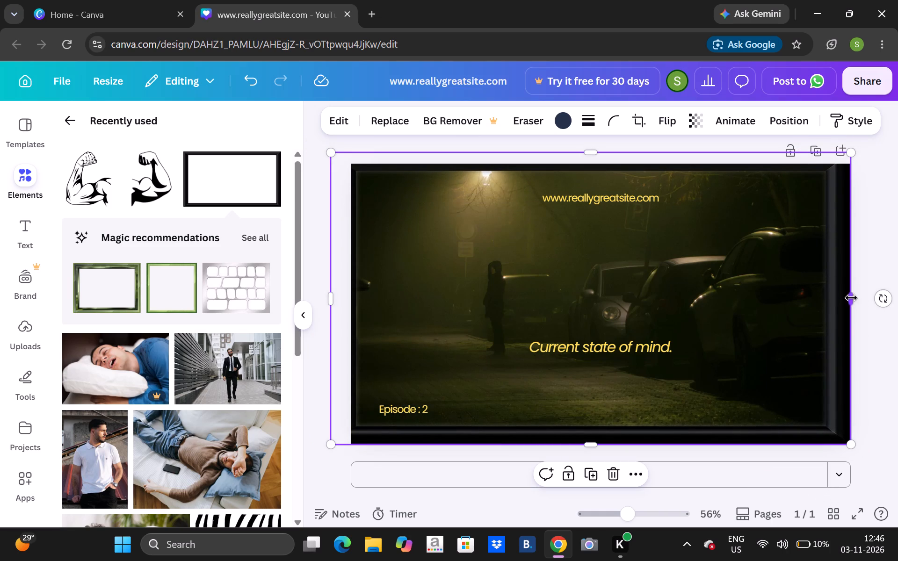
drag(855, 299, 865, 315)
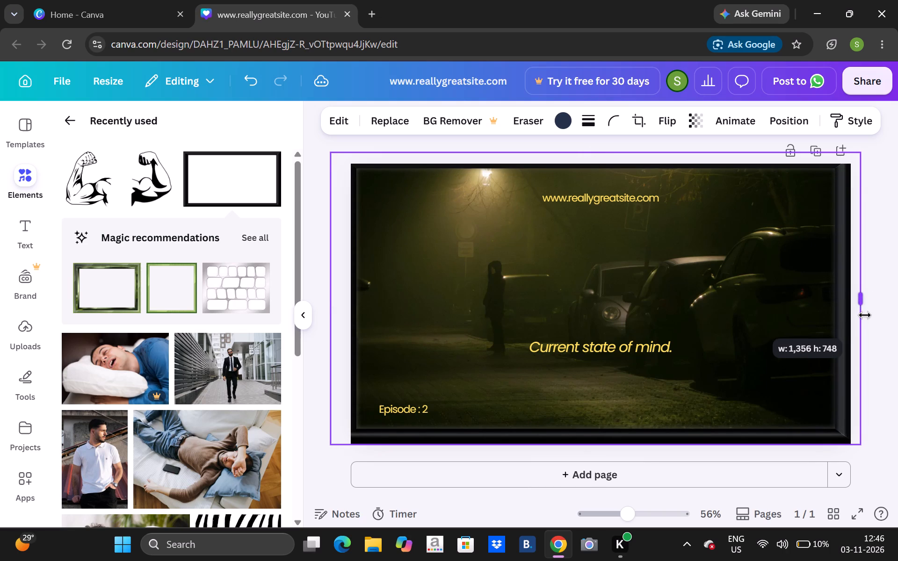
drag(865, 315, 873, 330)
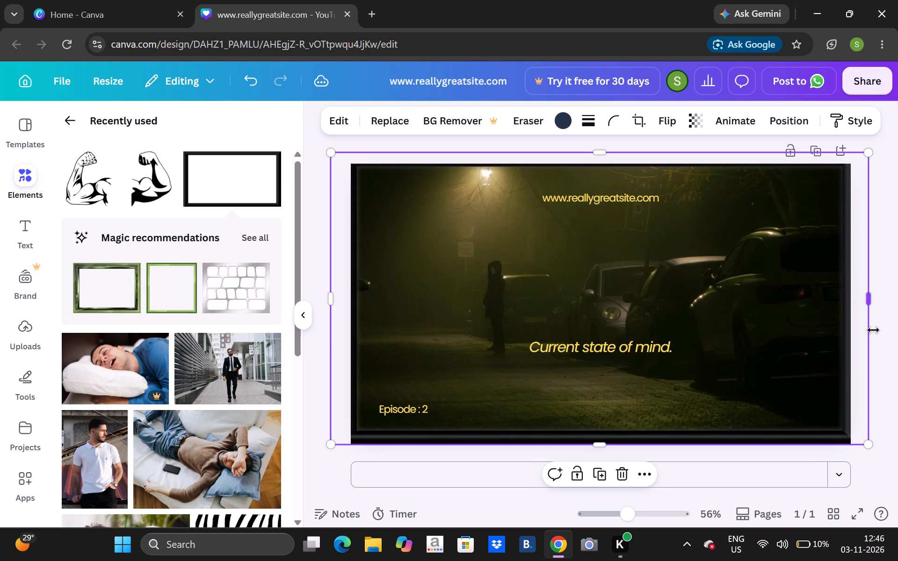
Centre the black frame over the page, narrow it to about 1,350 px wide and nudge it sideways to fit the edges.
drag(788, 327, 796, 328)
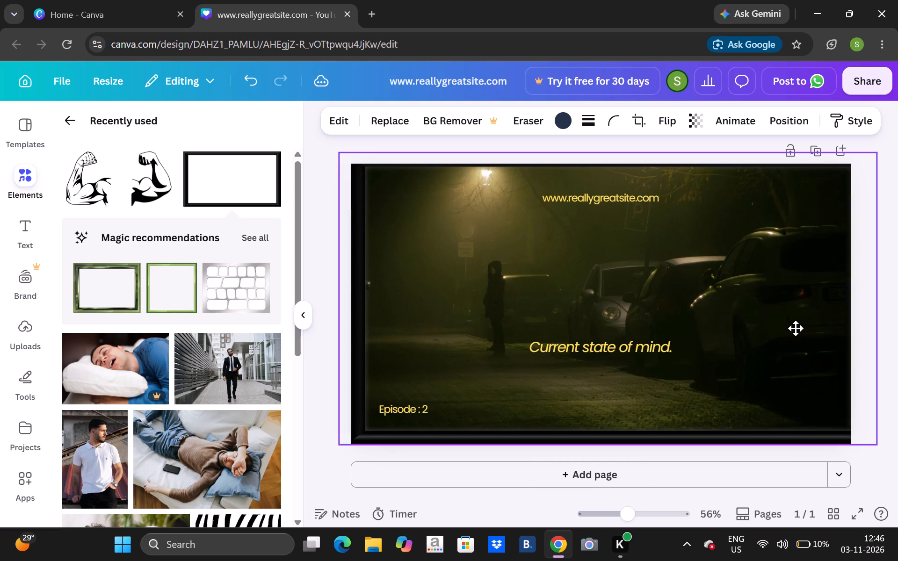
drag(796, 328, 791, 331)
drag(873, 318, 854, 324)
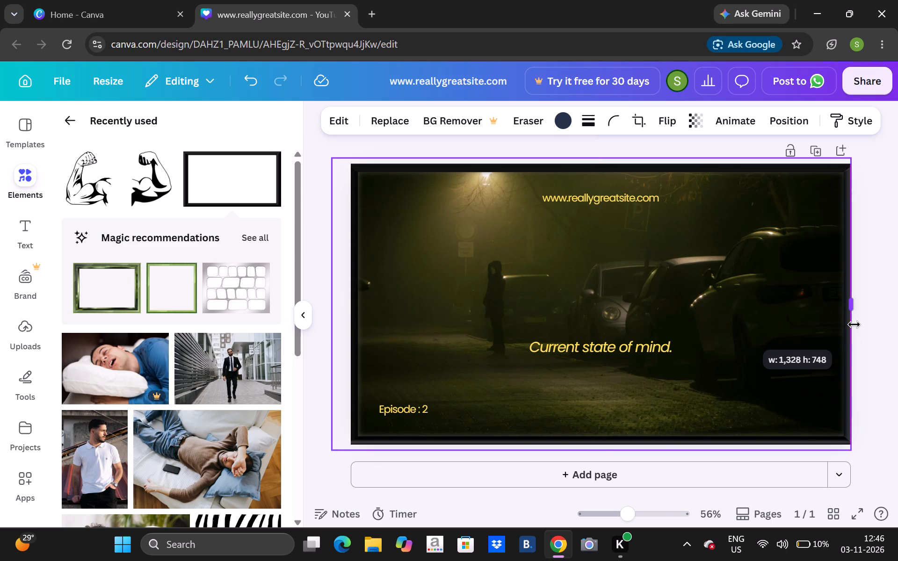
drag(854, 324, 862, 325)
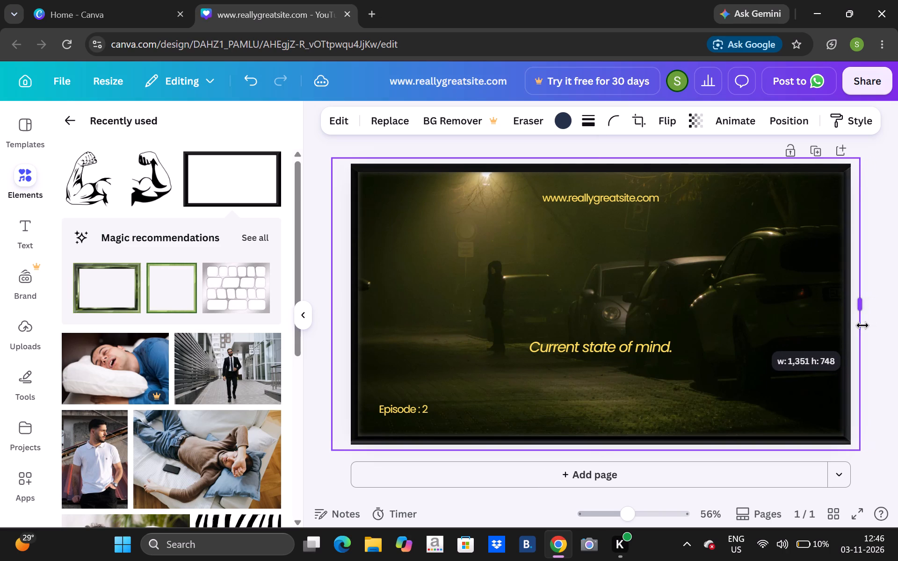
drag(862, 325, 861, 323)
key(Left)
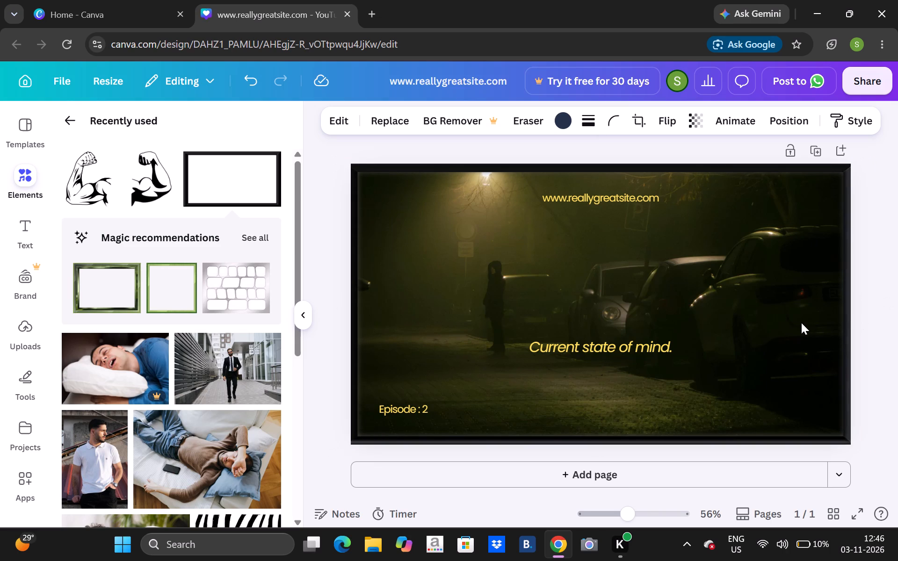
key(Left)
key(Left)
key(Left)
key(Right)
Stretch the black frame's left side outward, shift the frame to the right and pull its right side in near the page edge.
drag(335, 302, 301, 300)
click(337, 308)
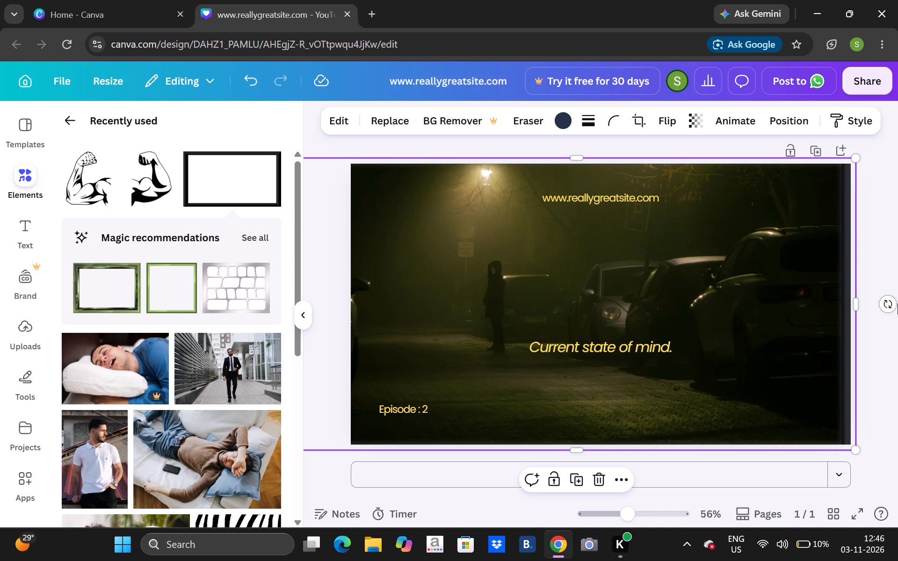
drag(655, 291, 691, 295)
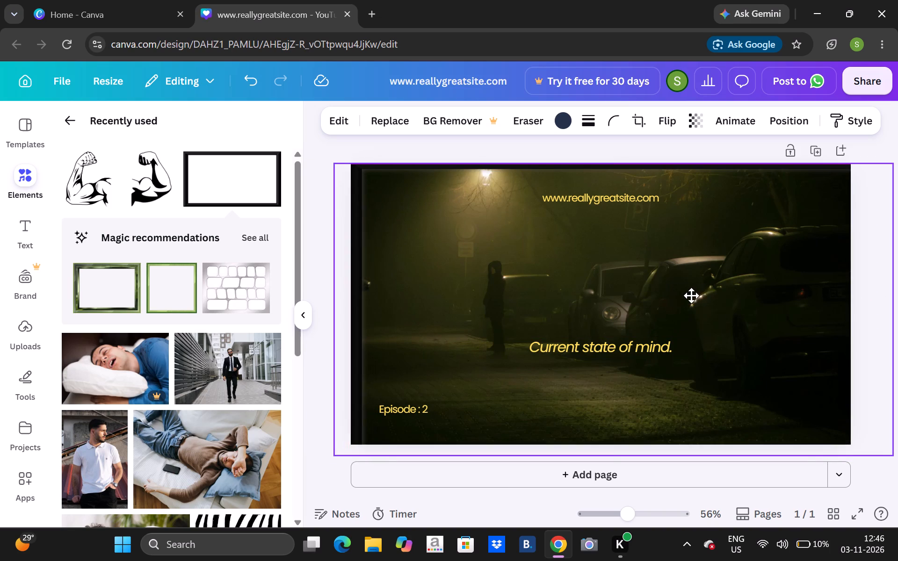
drag(691, 295, 688, 297)
drag(888, 304, 860, 309)
click(860, 309)
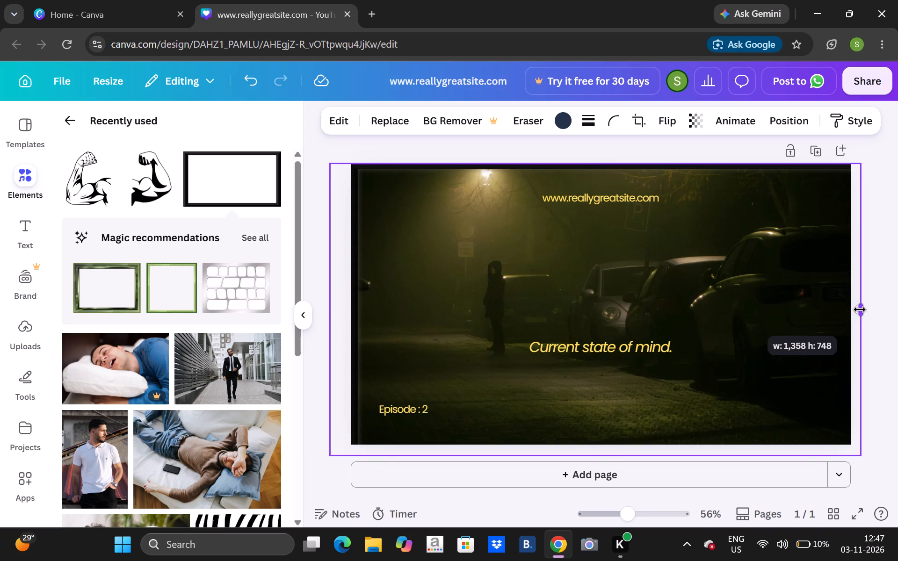
Recolour the frame's border with the light tan shade from the photo colours and deselect the frame.
click(564, 118)
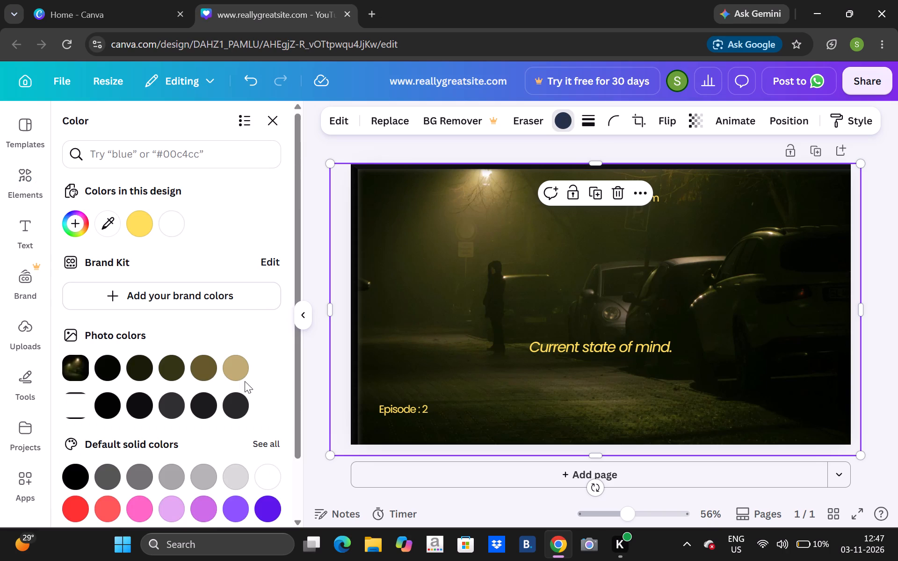
click(234, 369)
click(234, 369)
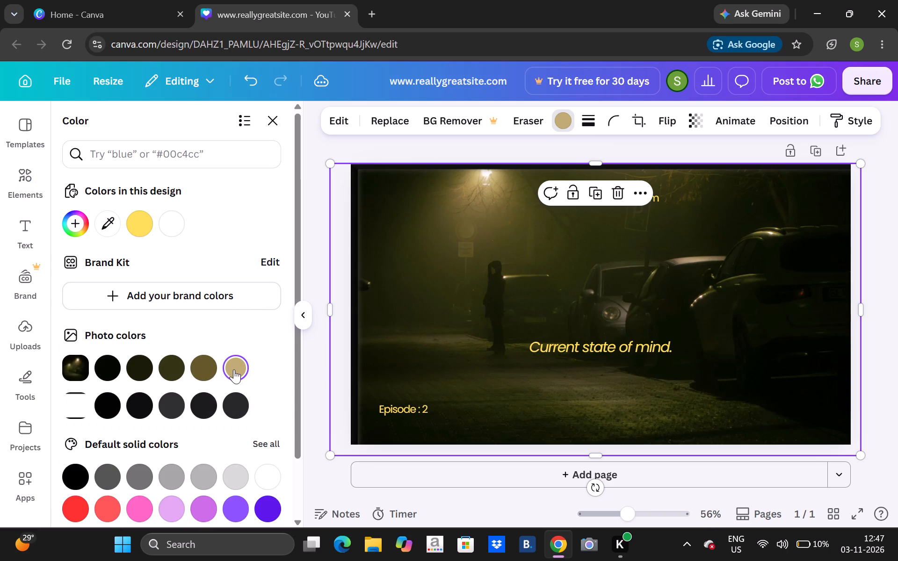
click(404, 269)
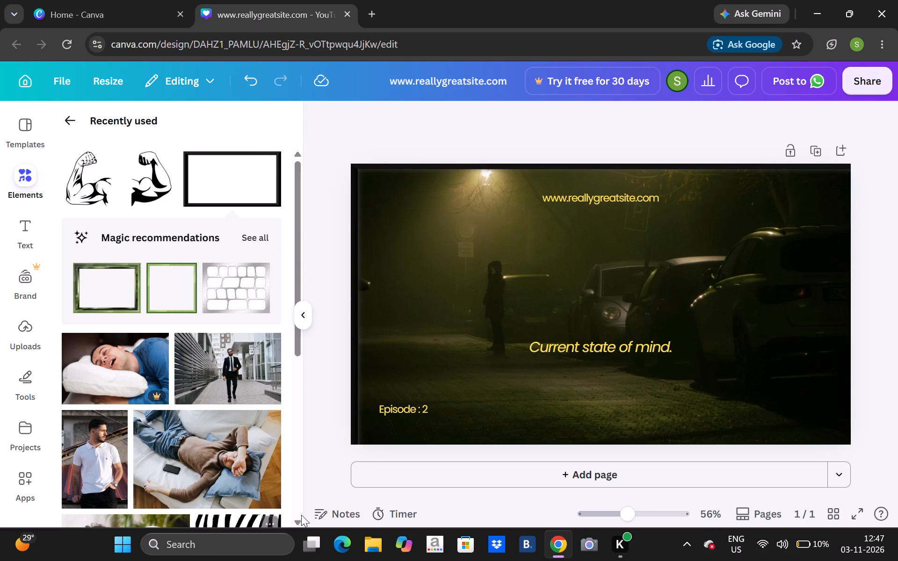
Browse the recently used elements down to the end of the list for a graphic suited to the thumbnail.
click(298, 503)
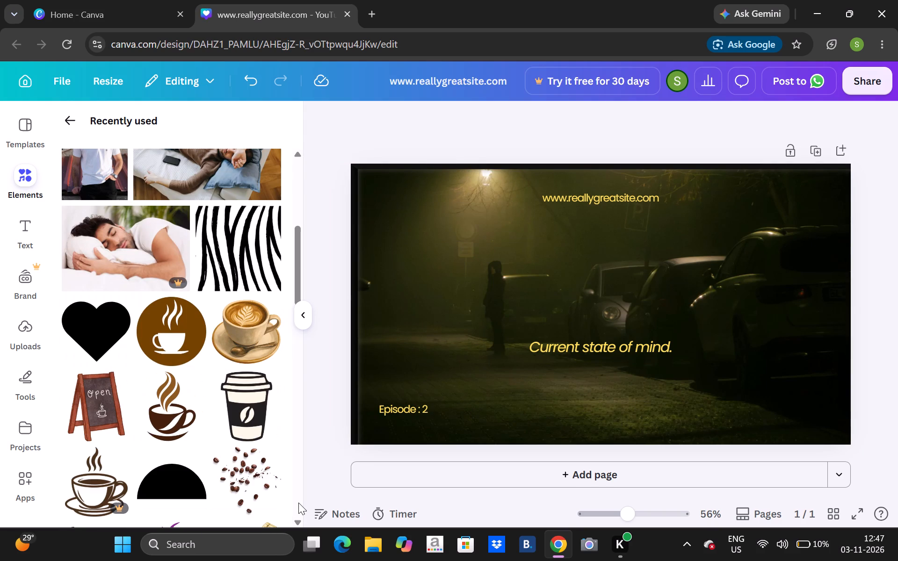
click(298, 503)
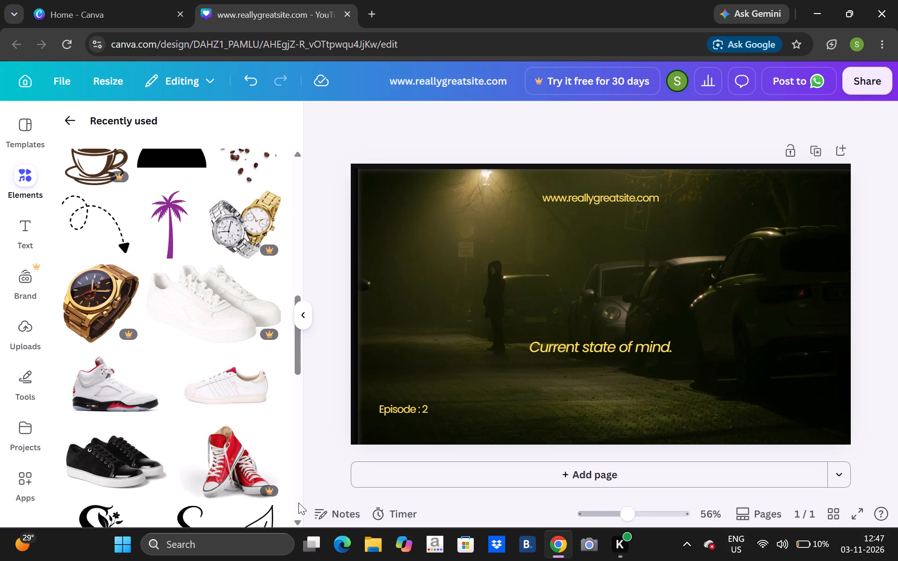
click(298, 503)
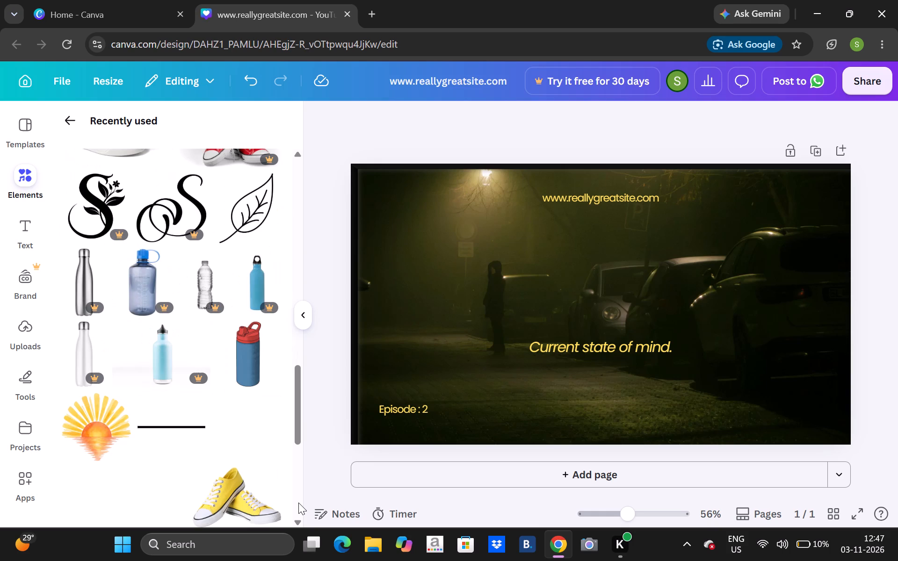
click(298, 503)
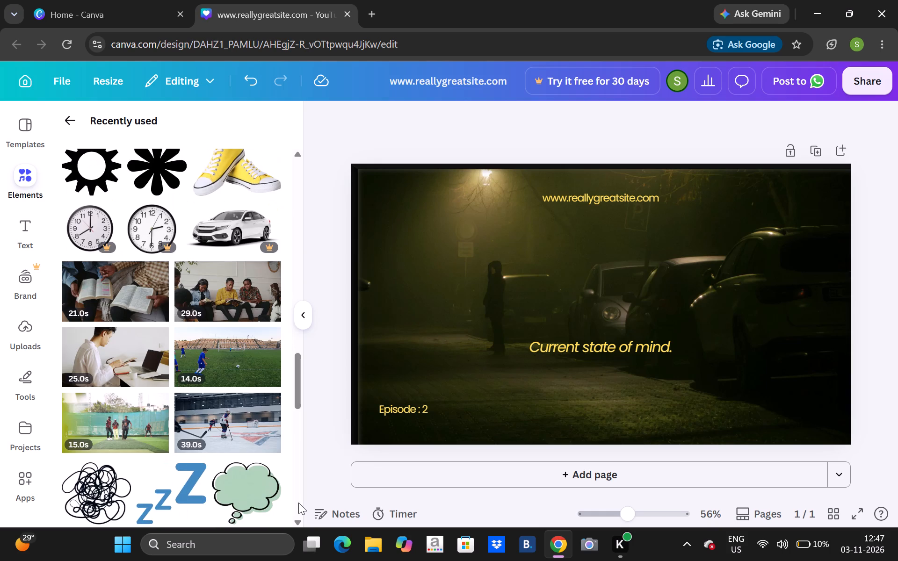
click(298, 503)
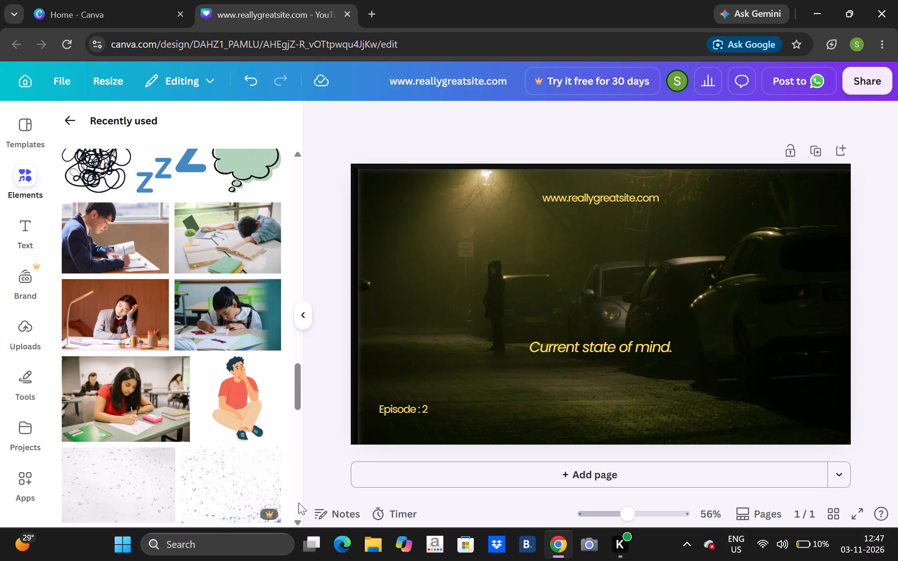
click(298, 503)
click(298, 503)
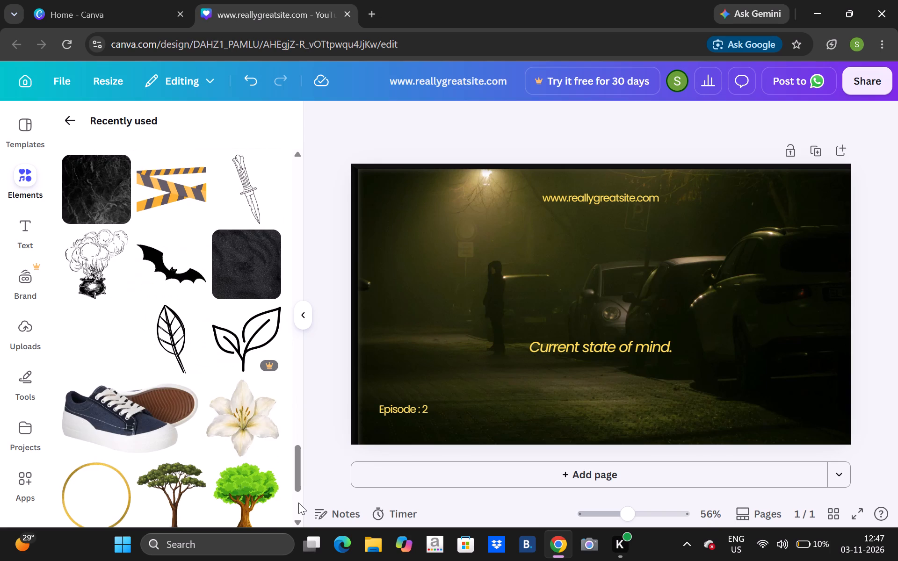
click(298, 503)
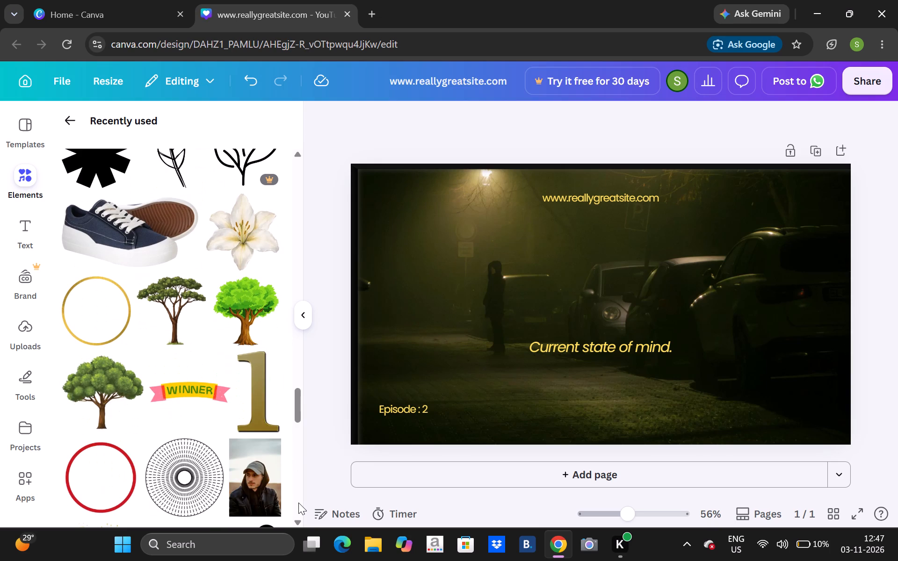
click(298, 503)
click(298, 503)
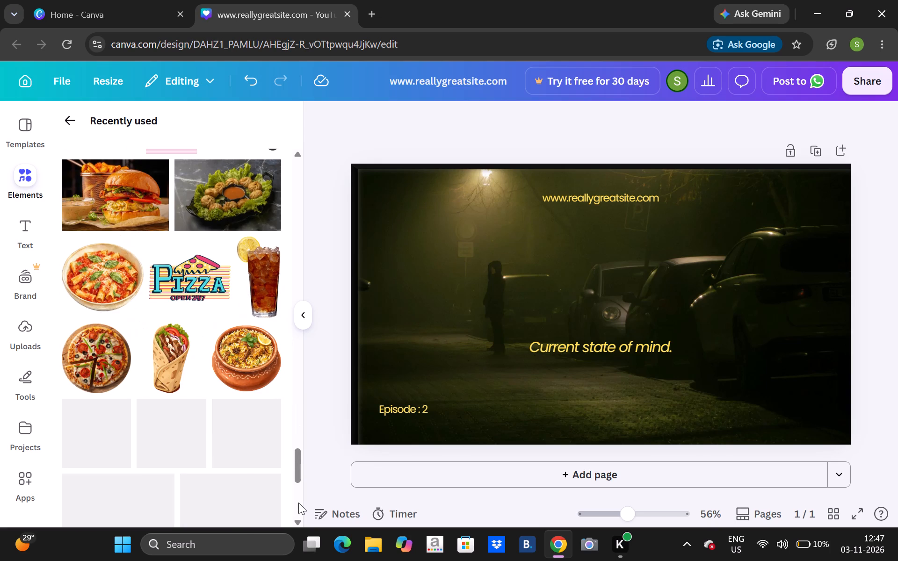
click(298, 503)
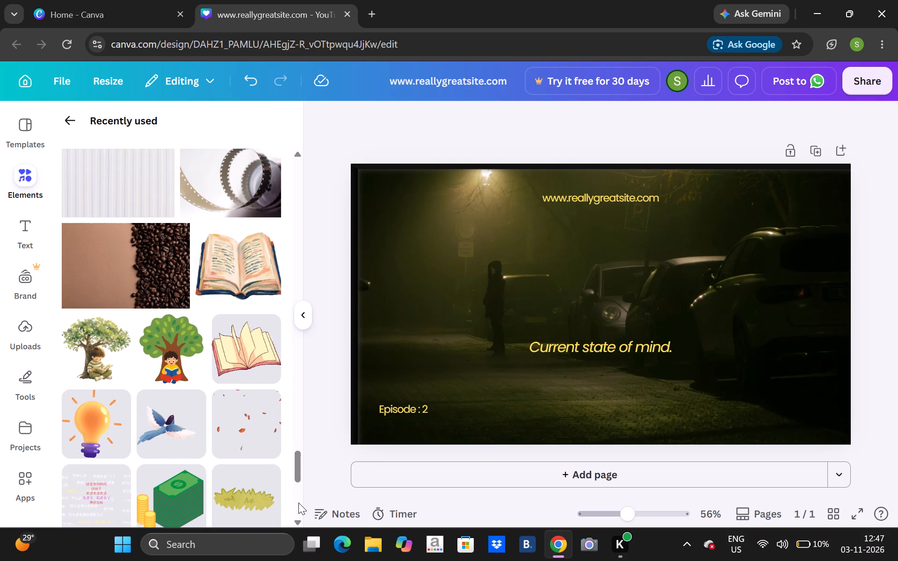
click(298, 503)
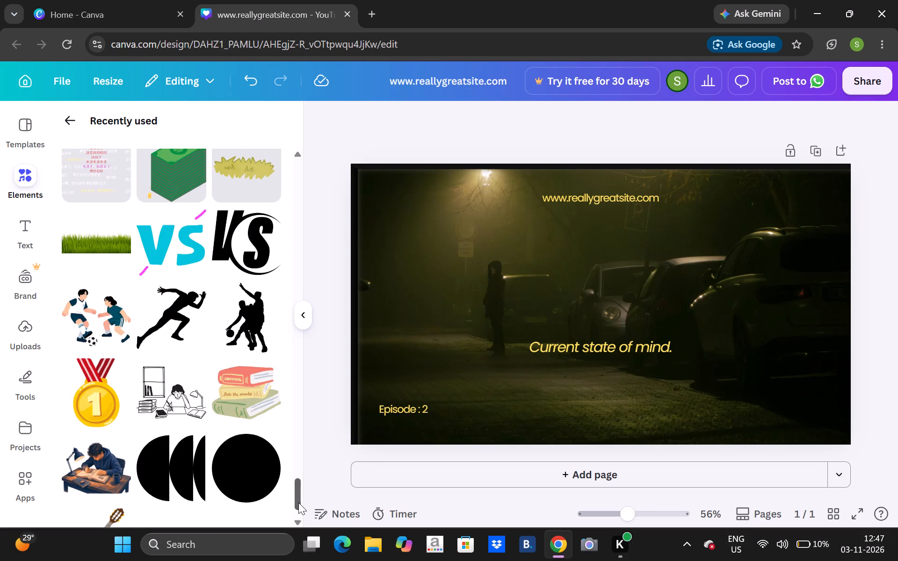
click(298, 503)
click(297, 520)
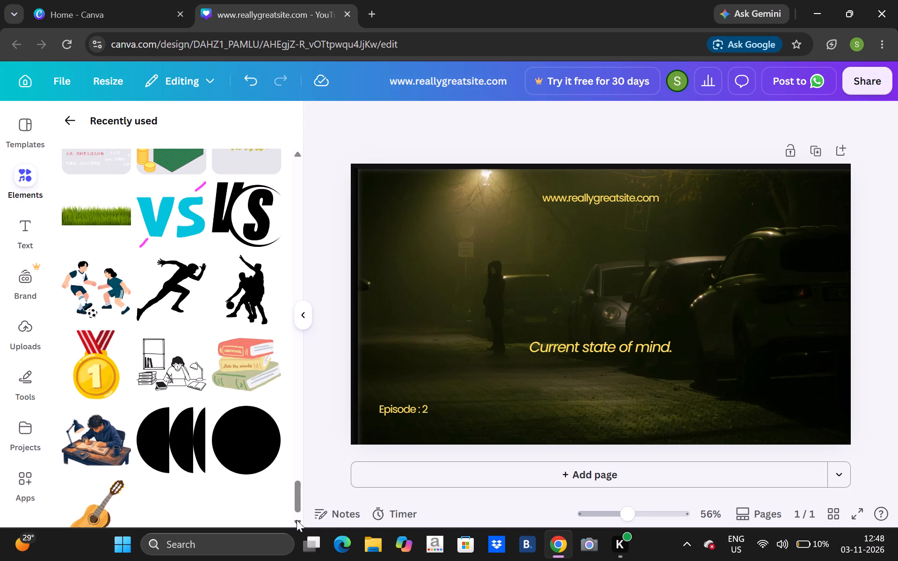
click(297, 520)
click(297, 520)
triple_click(297, 520)
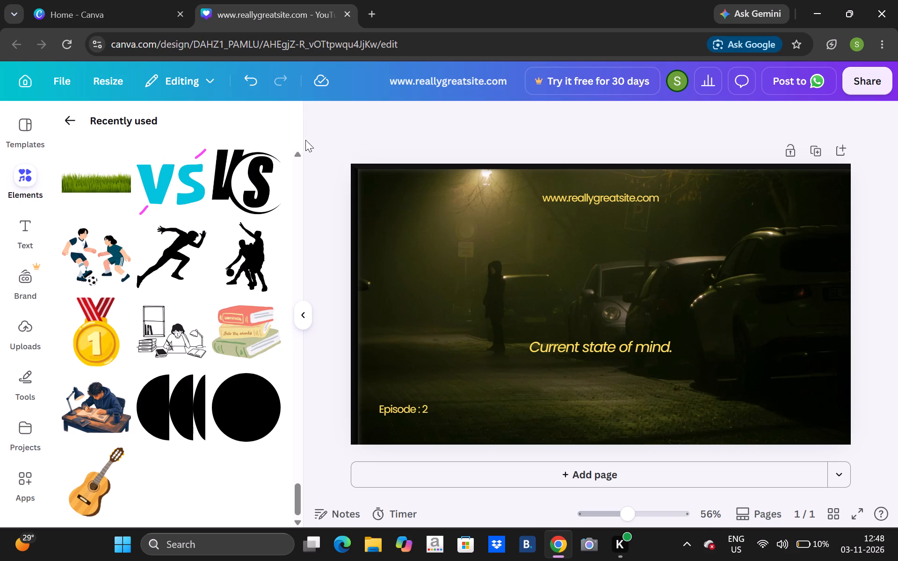
Look back through the recently used elements from the end of the list towards its beginning.
click(304, 151)
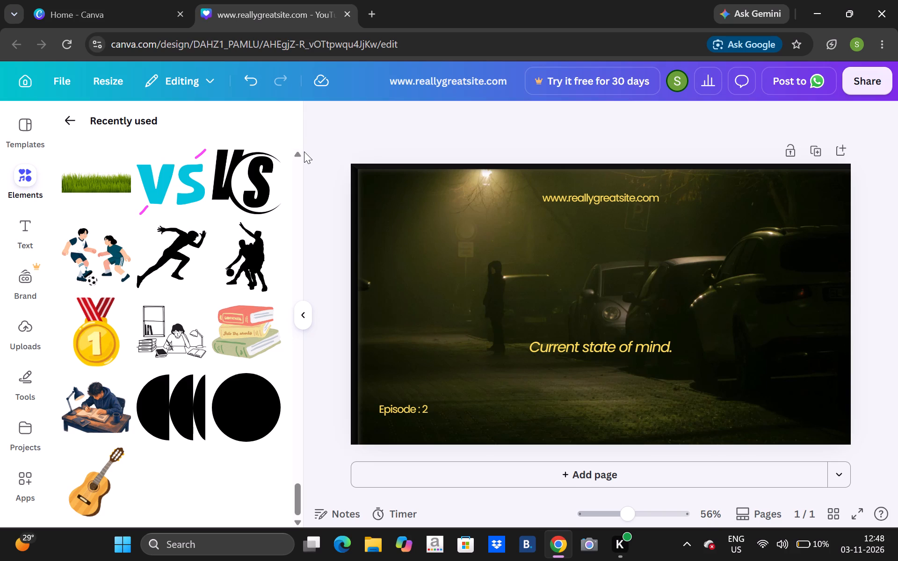
click(304, 151)
click(304, 151)
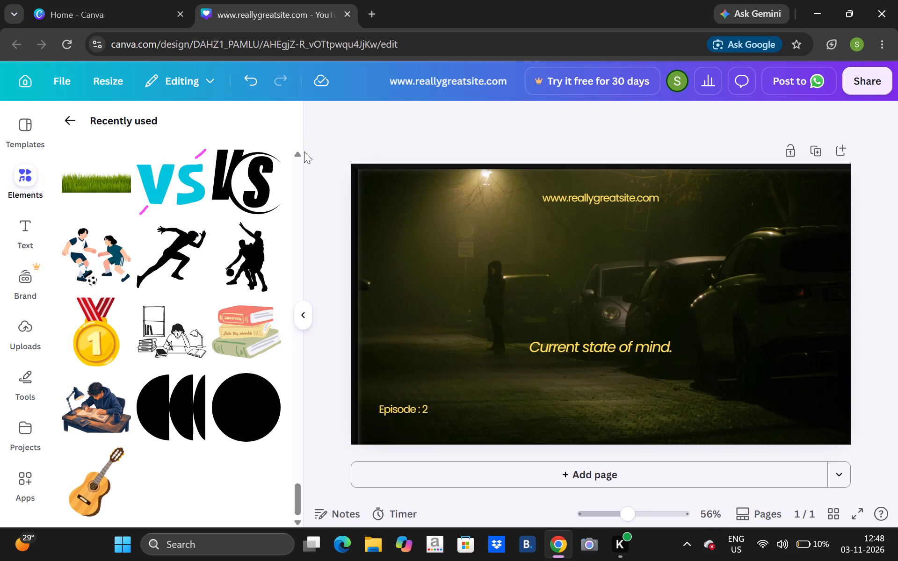
click(304, 151)
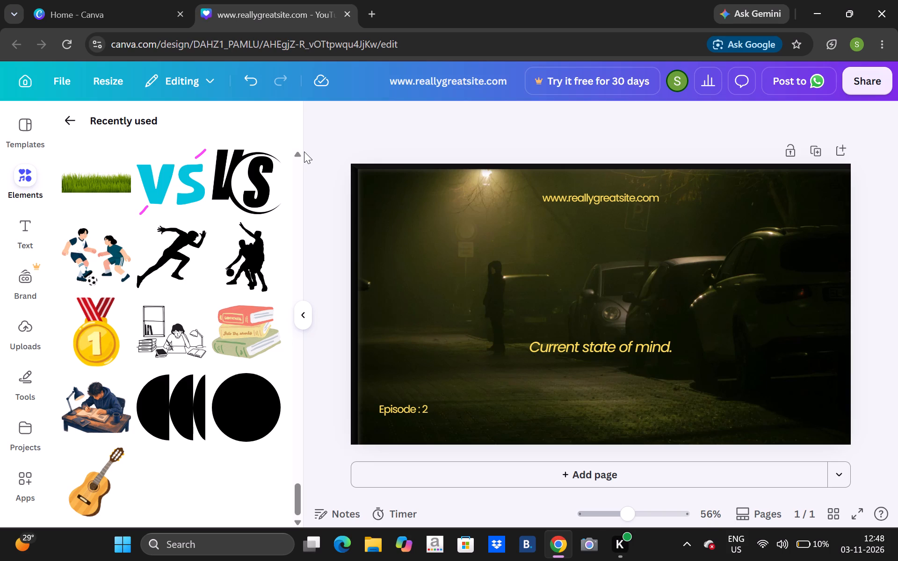
click(304, 151)
click(298, 163)
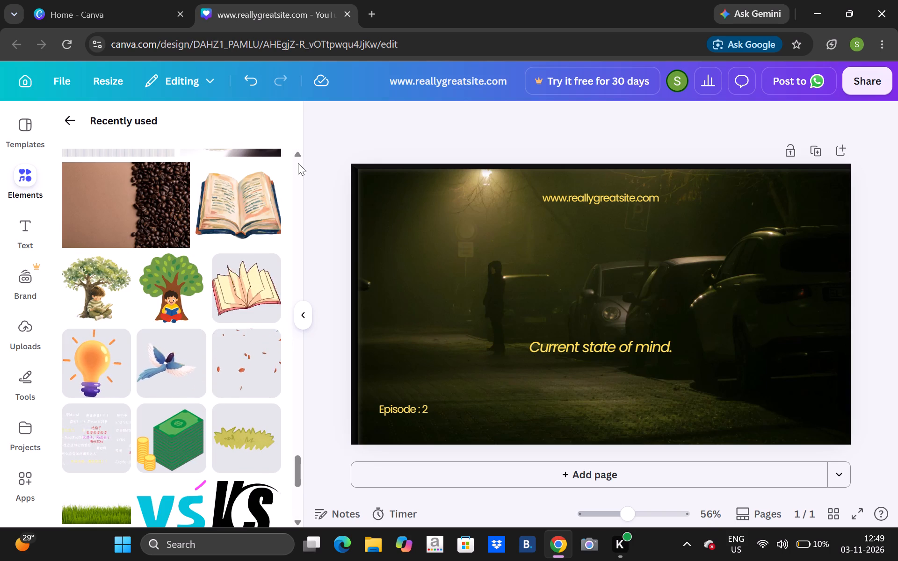
click(298, 163)
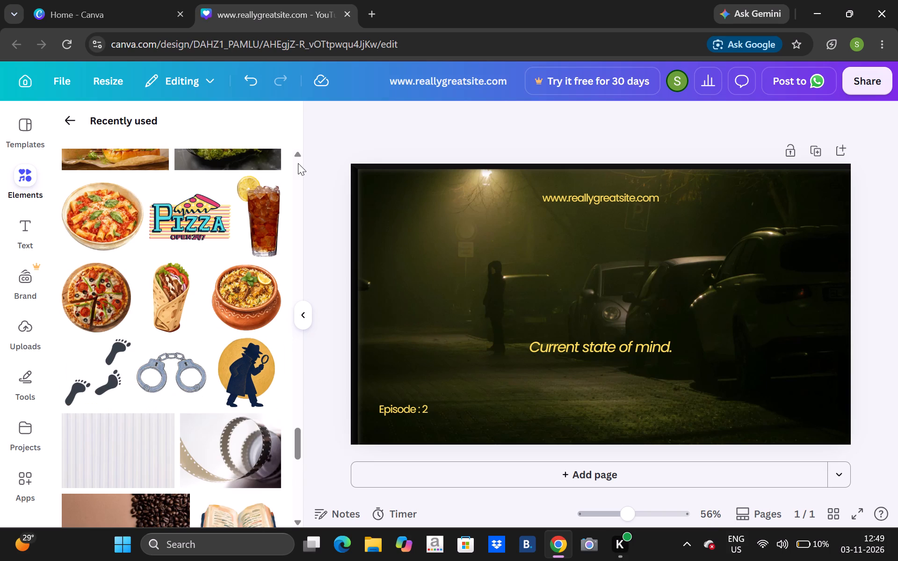
click(298, 163)
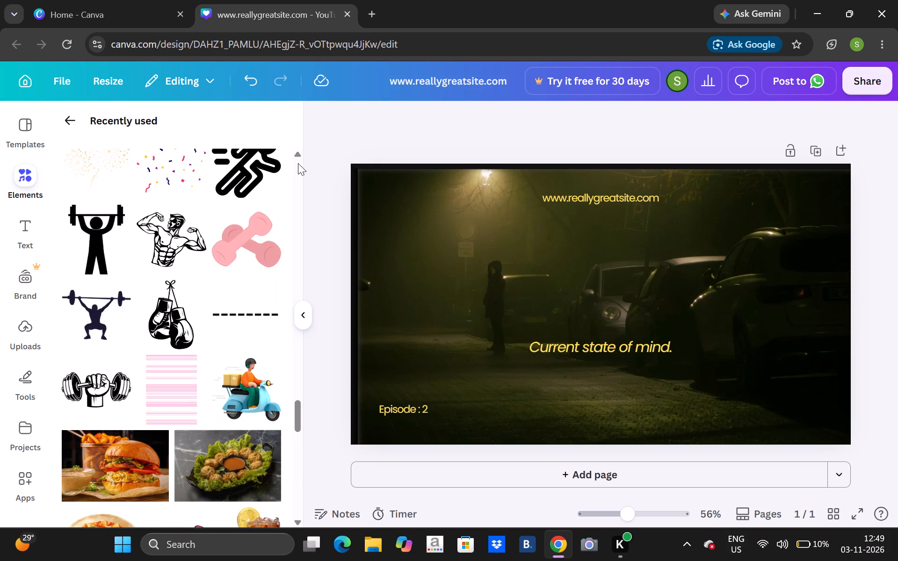
click(298, 163)
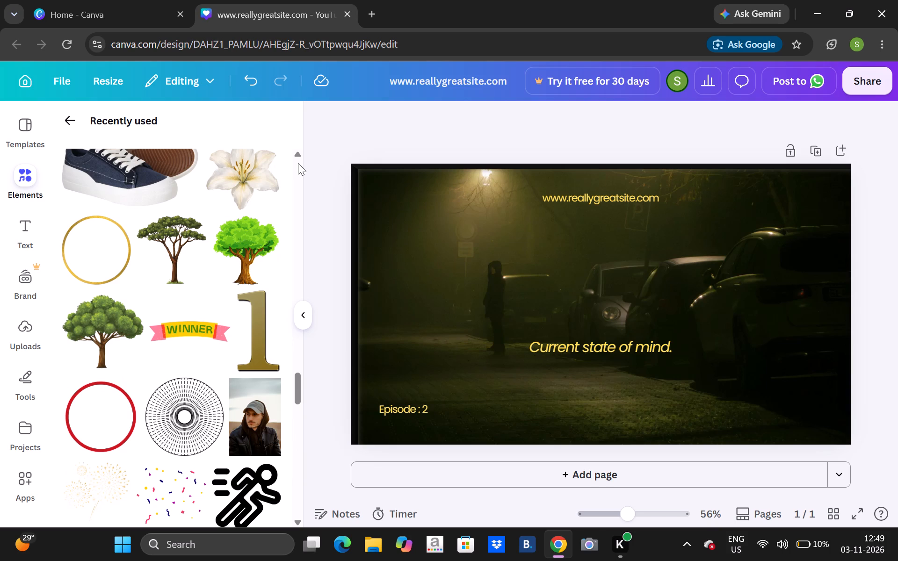
click(298, 163)
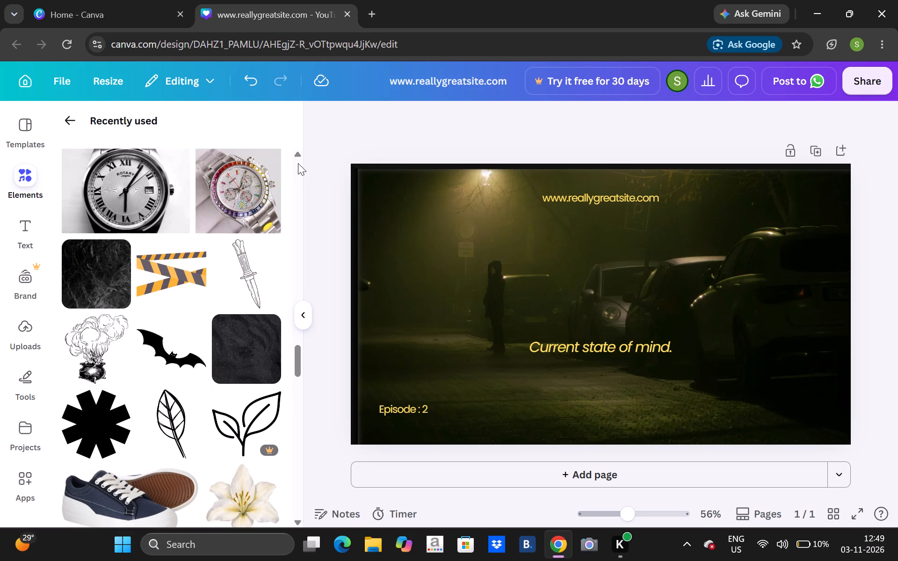
click(298, 163)
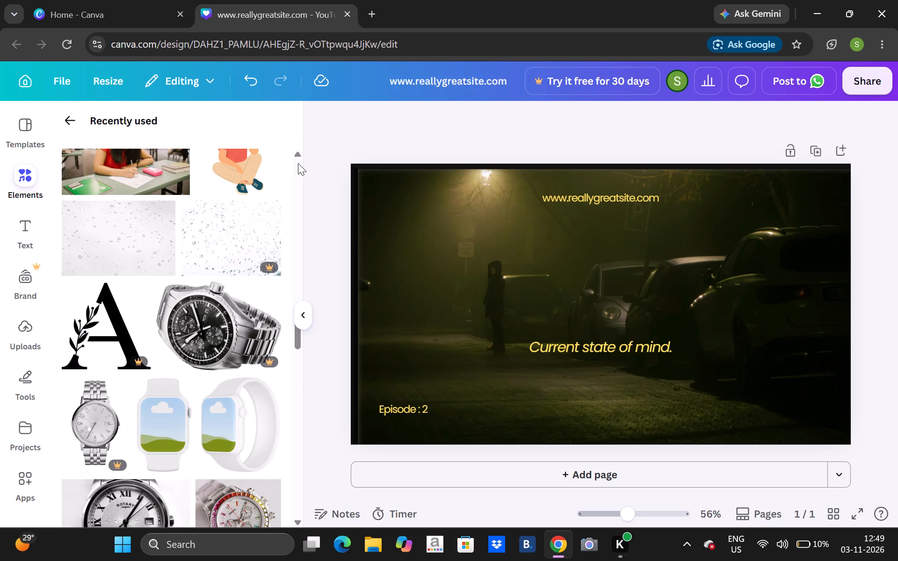
click(298, 163)
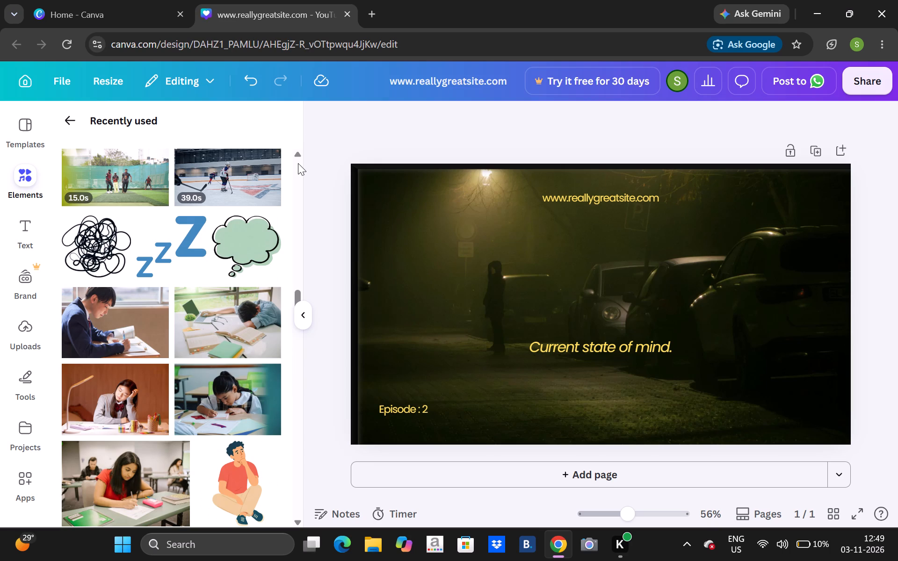
click(298, 163)
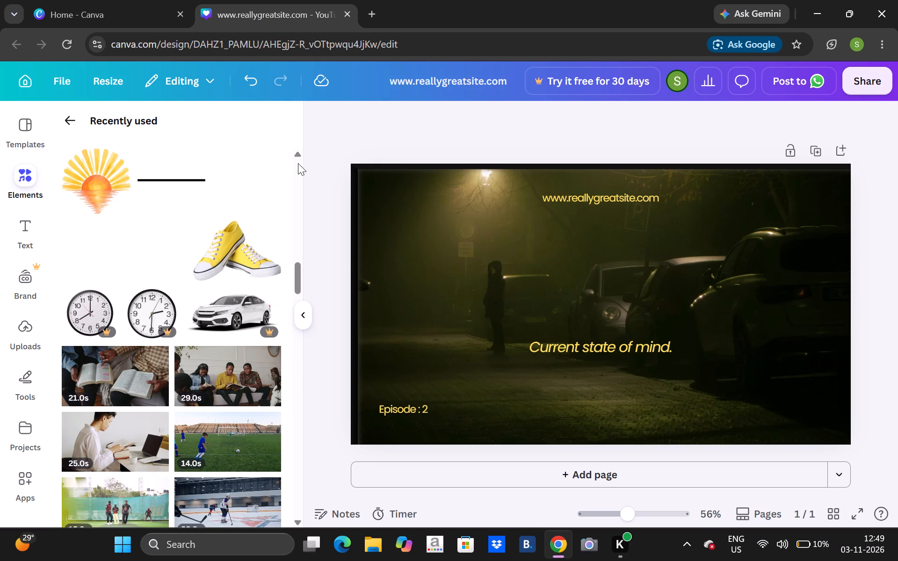
click(298, 163)
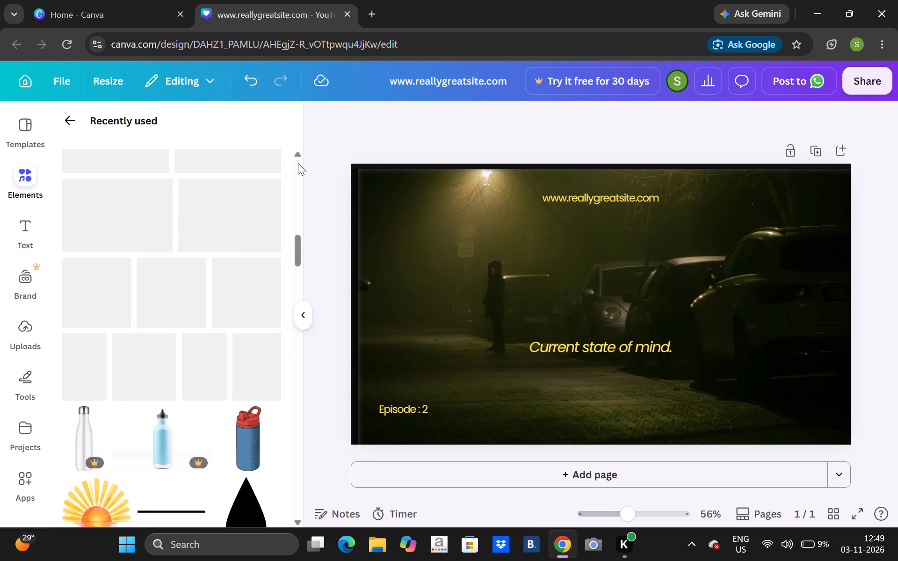
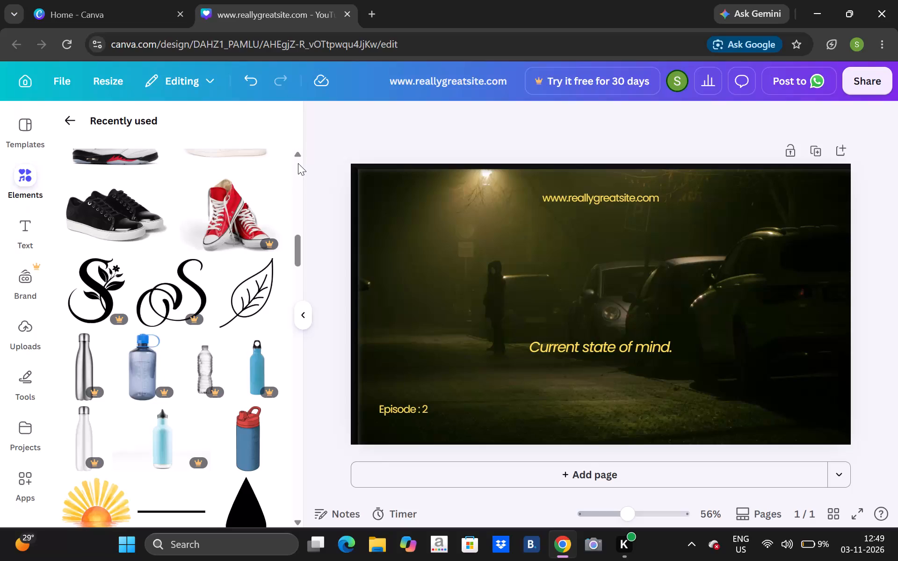
Look back through the remaining recently used elements to the beginning of the list.
click(298, 163)
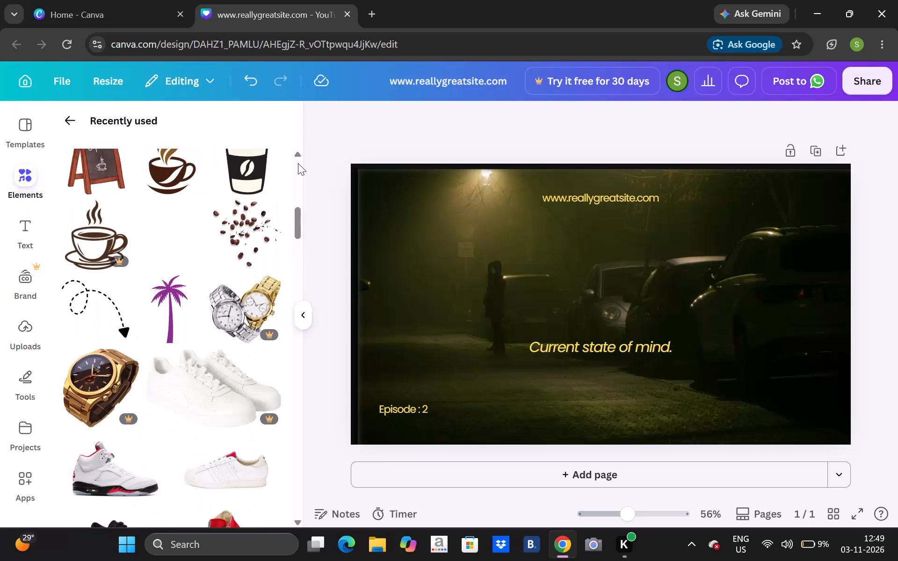
click(298, 163)
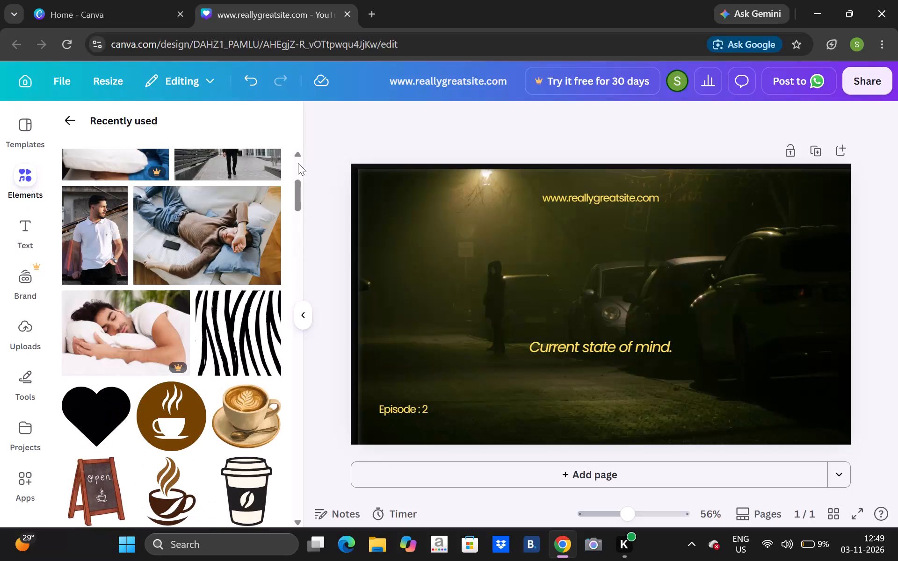
click(298, 163)
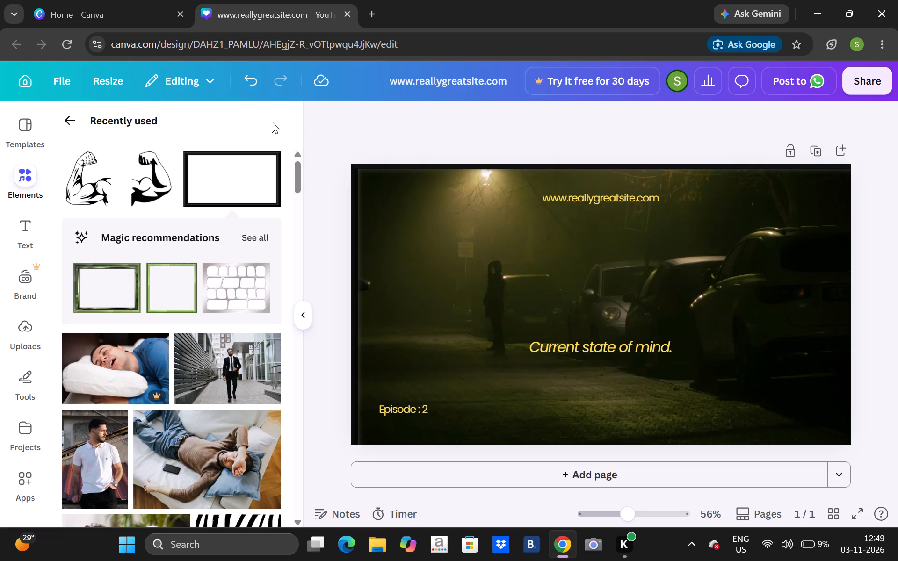
click(272, 122)
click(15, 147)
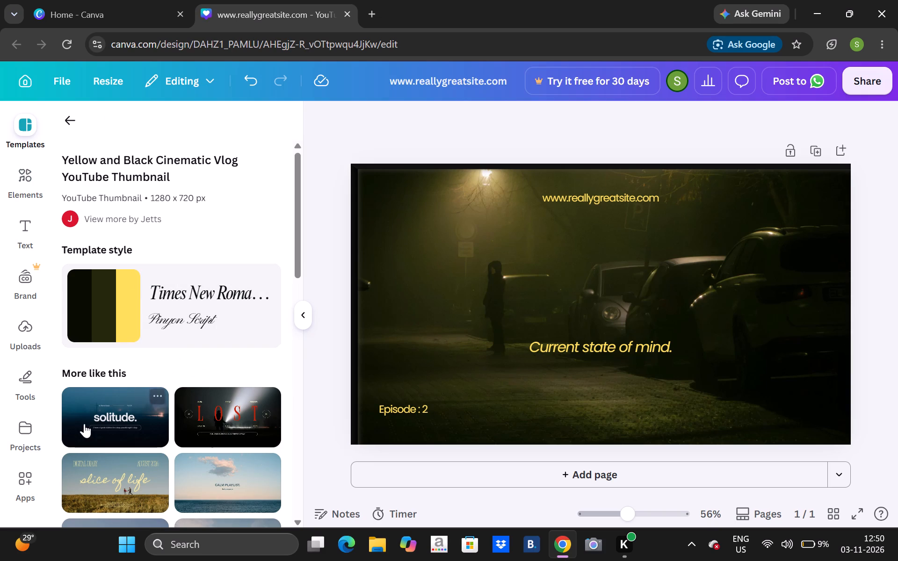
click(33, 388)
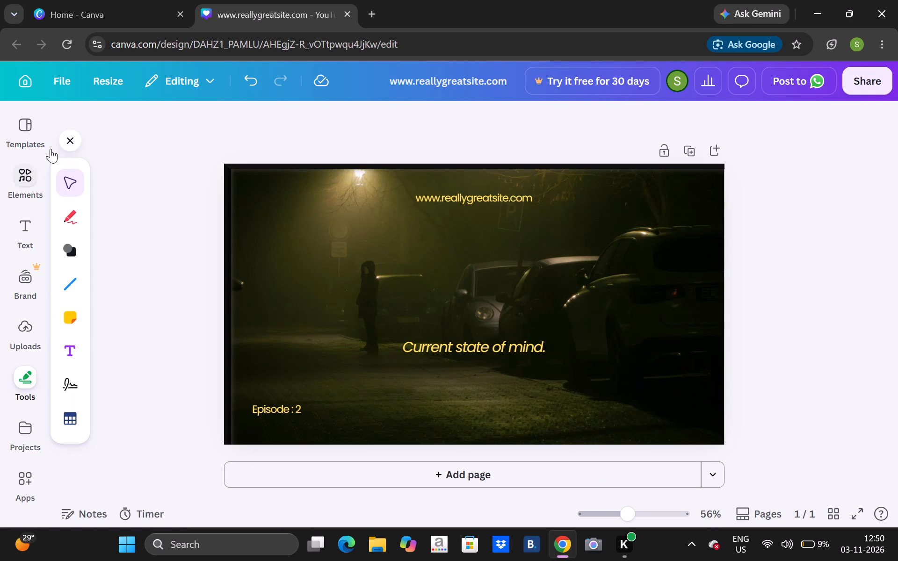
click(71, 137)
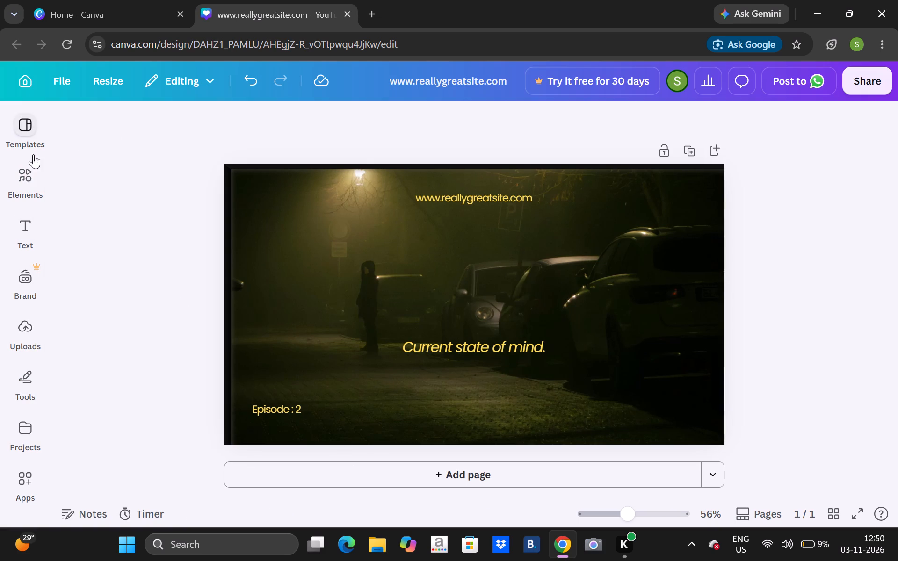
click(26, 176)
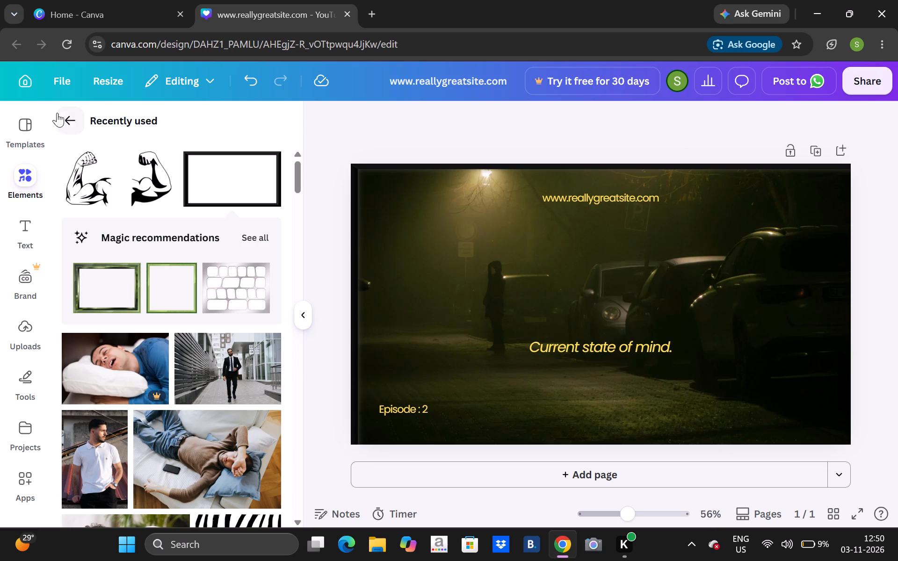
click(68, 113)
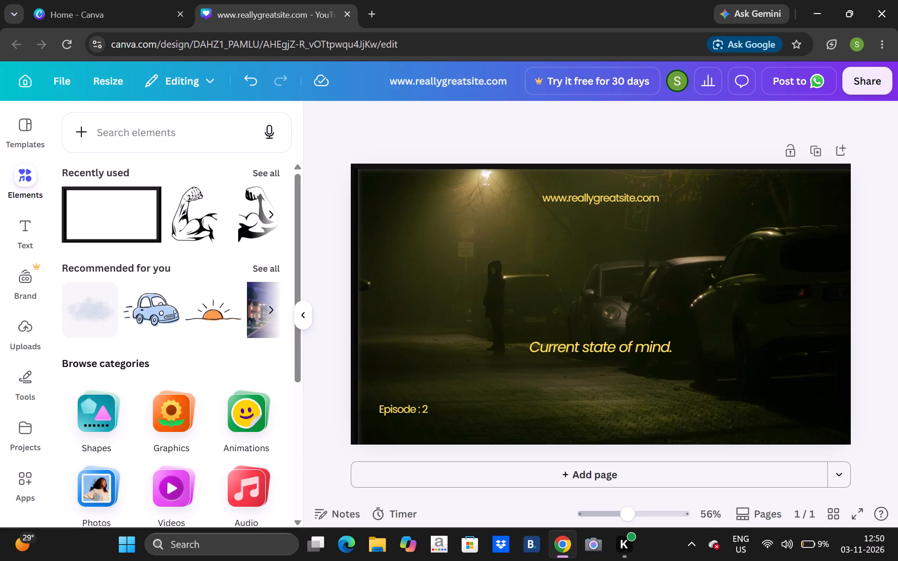
Add a heading in the middle of the thumbnail reading "winter arc".
click(23, 218)
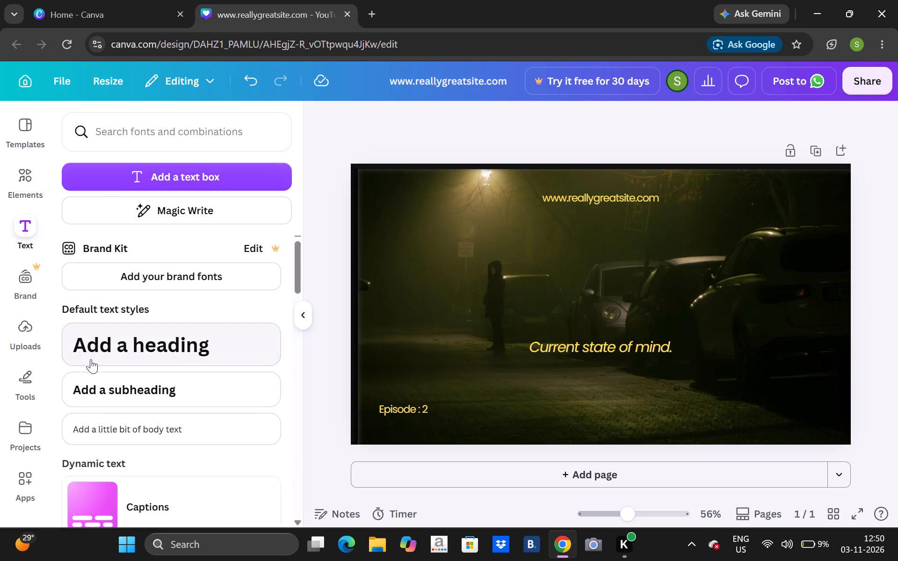
click(99, 362)
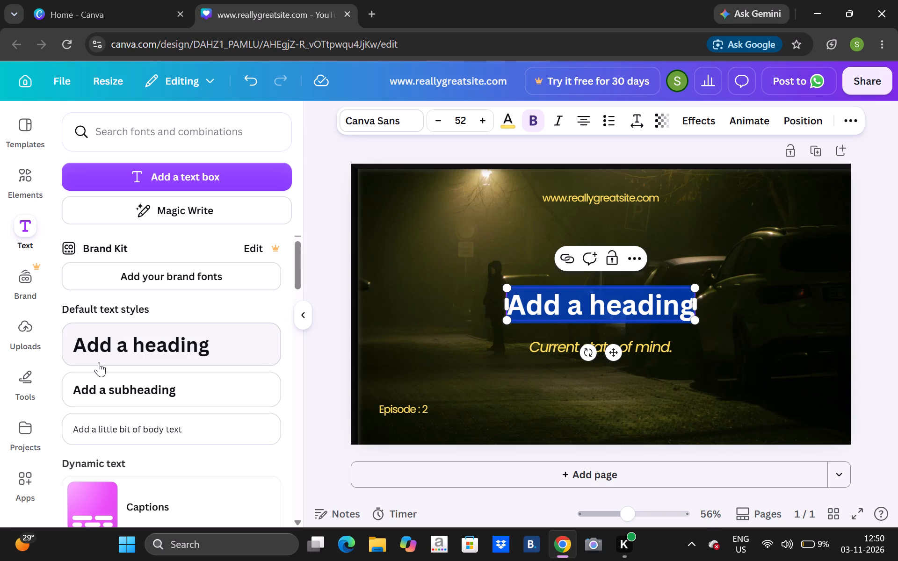
key(w)
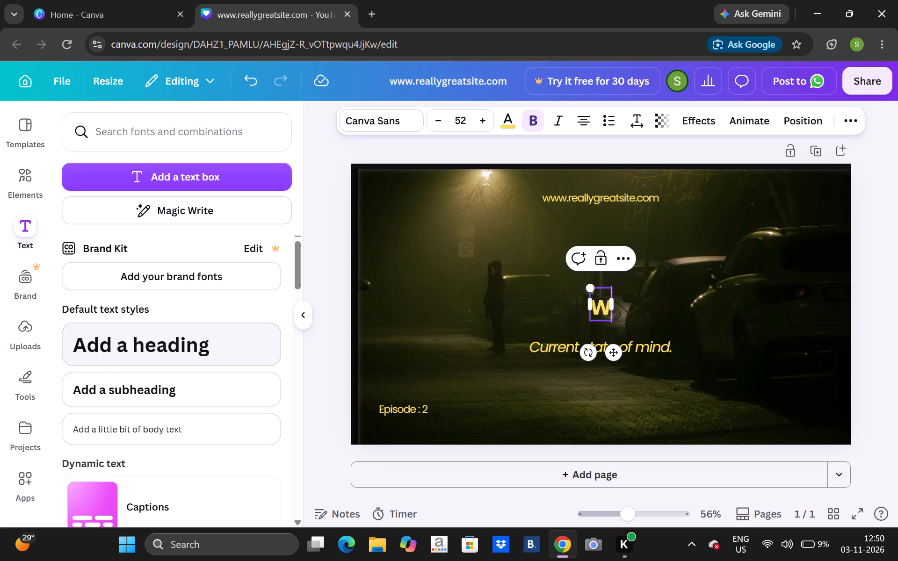
text(inter)
key(space)
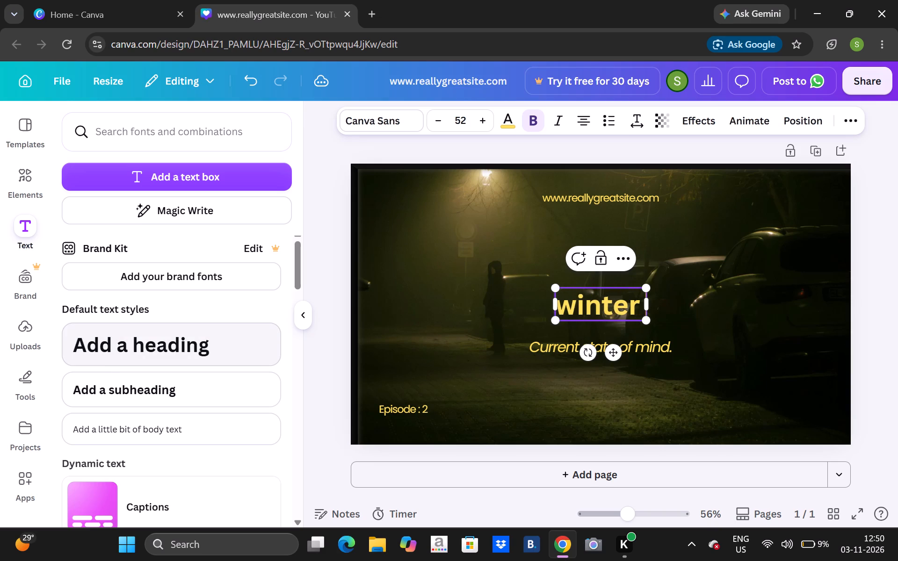
key(a)
text(rc)
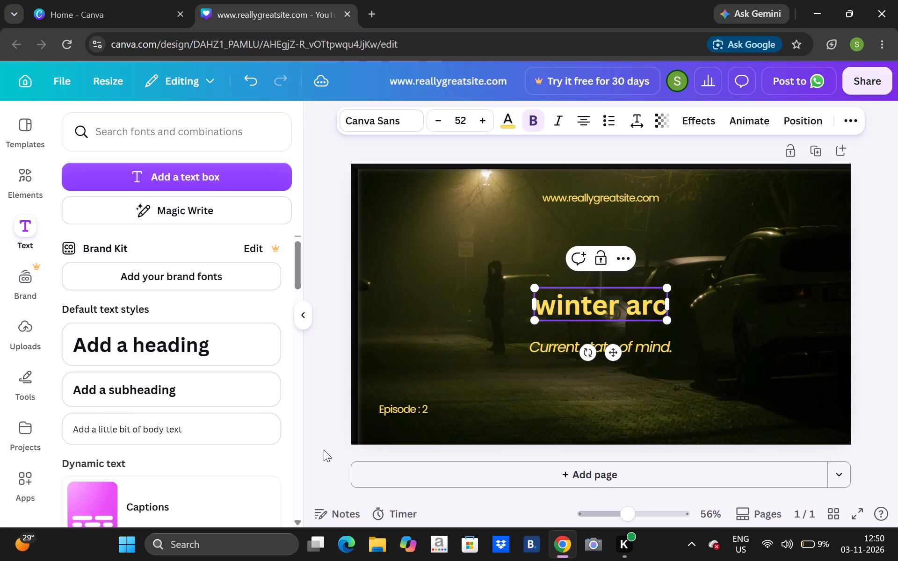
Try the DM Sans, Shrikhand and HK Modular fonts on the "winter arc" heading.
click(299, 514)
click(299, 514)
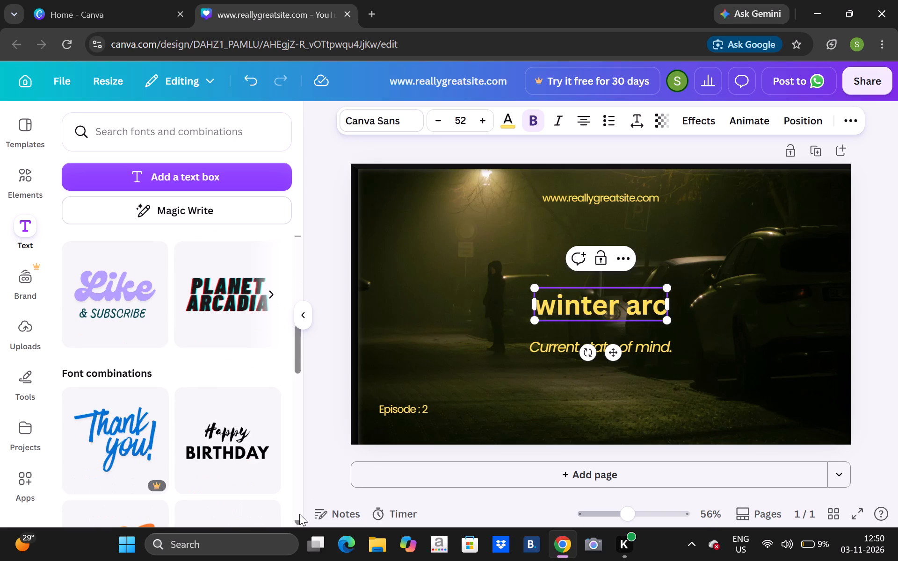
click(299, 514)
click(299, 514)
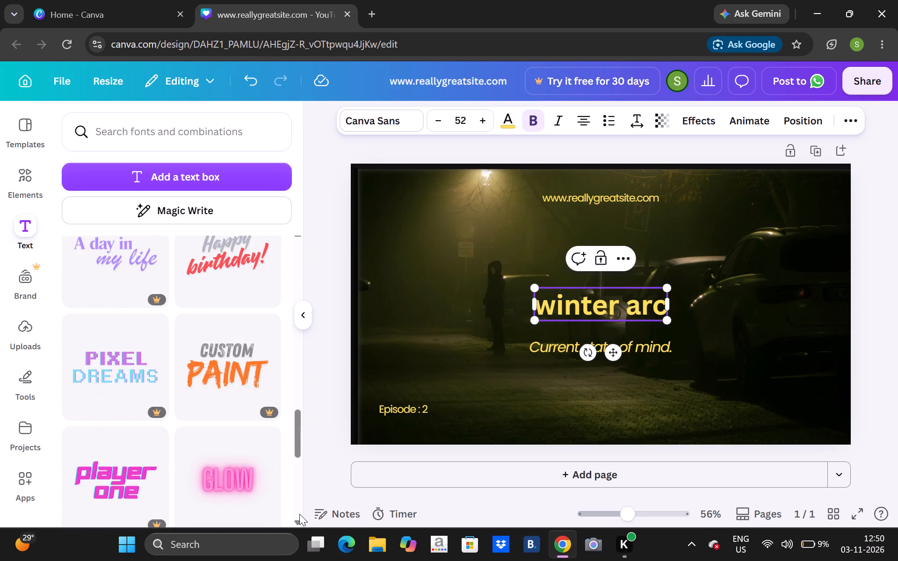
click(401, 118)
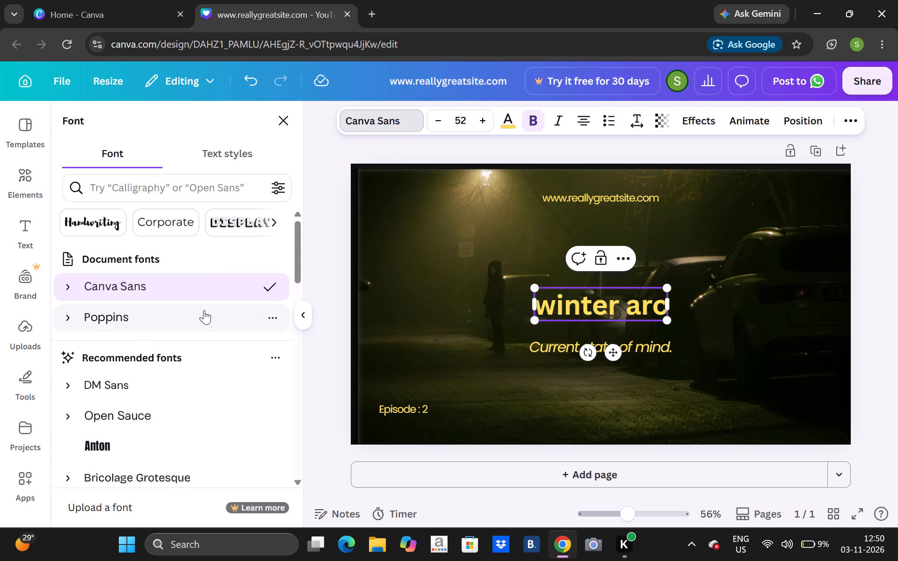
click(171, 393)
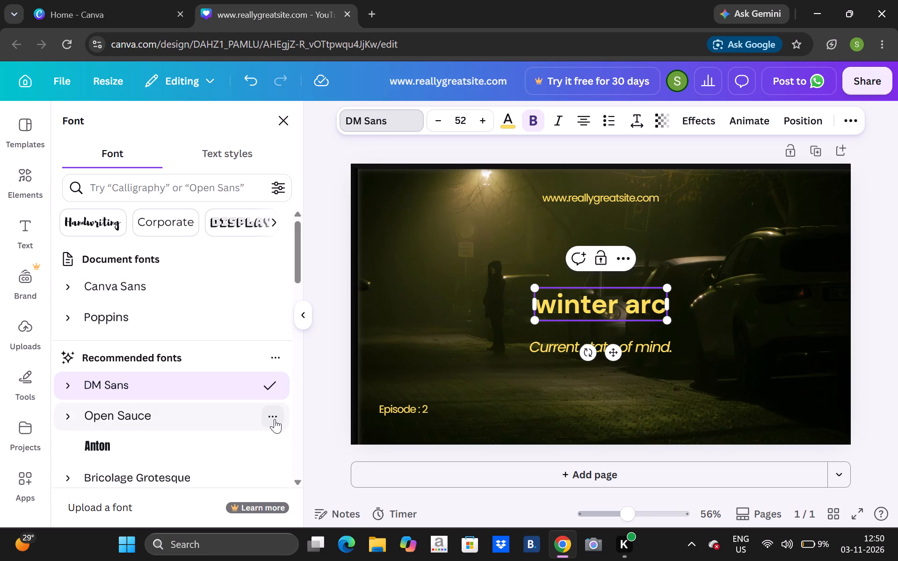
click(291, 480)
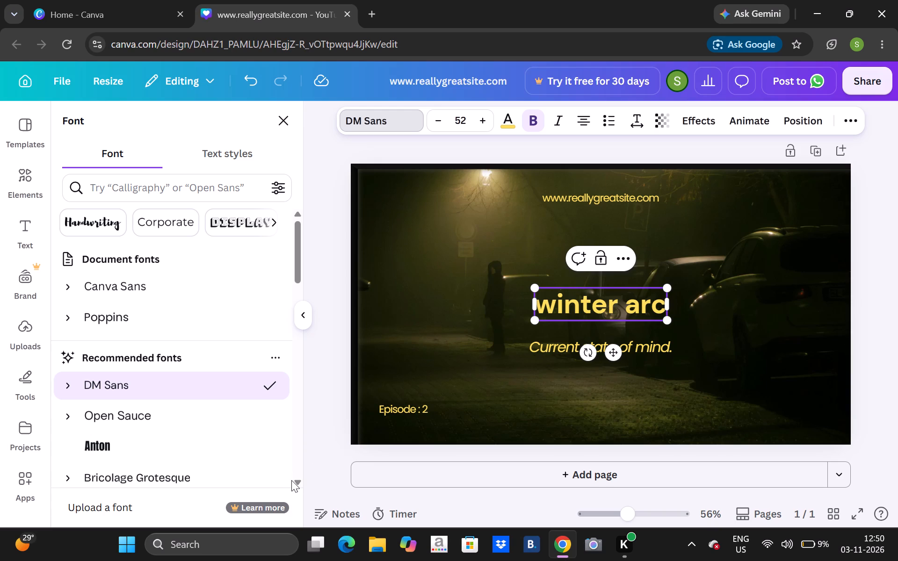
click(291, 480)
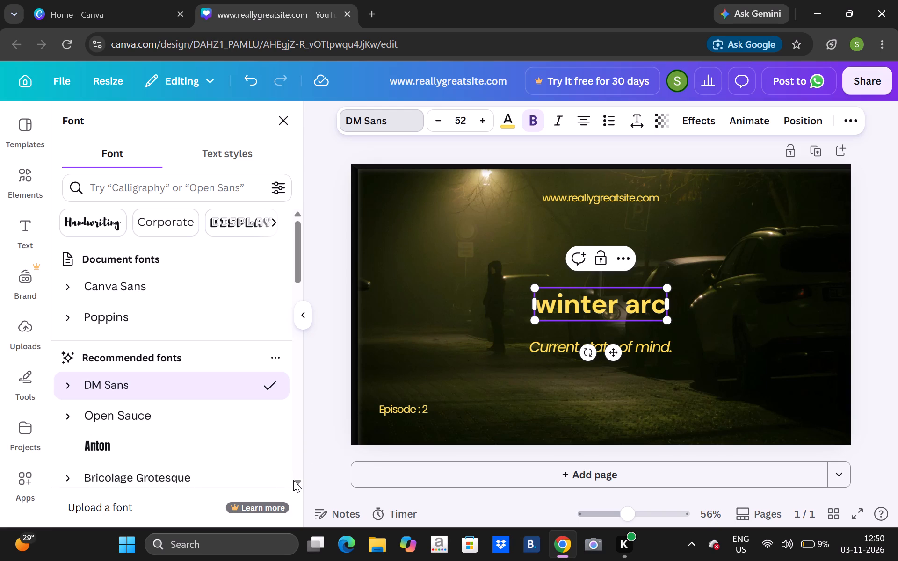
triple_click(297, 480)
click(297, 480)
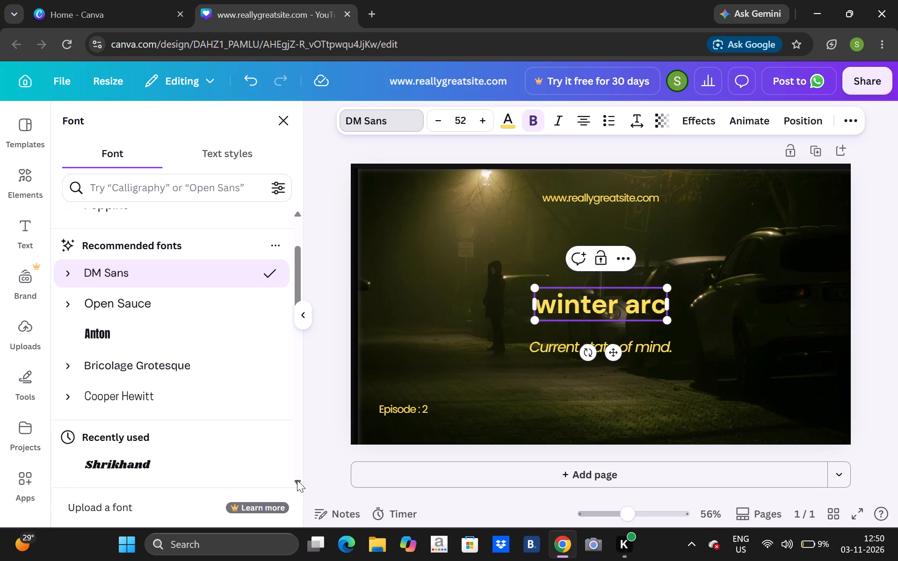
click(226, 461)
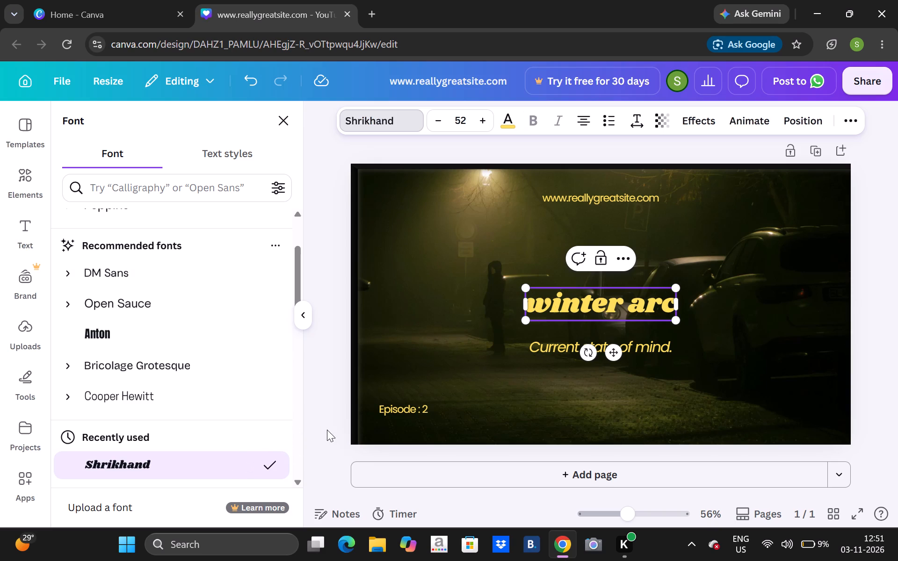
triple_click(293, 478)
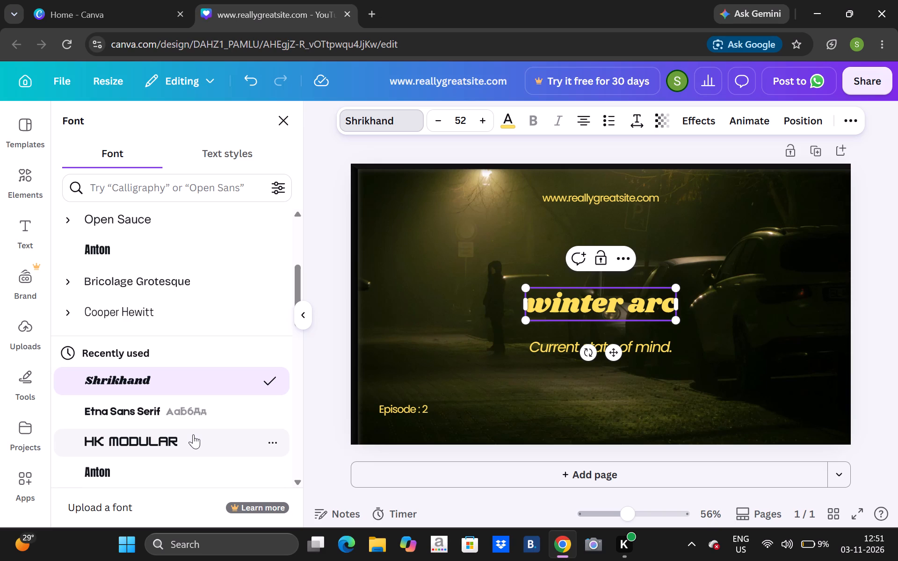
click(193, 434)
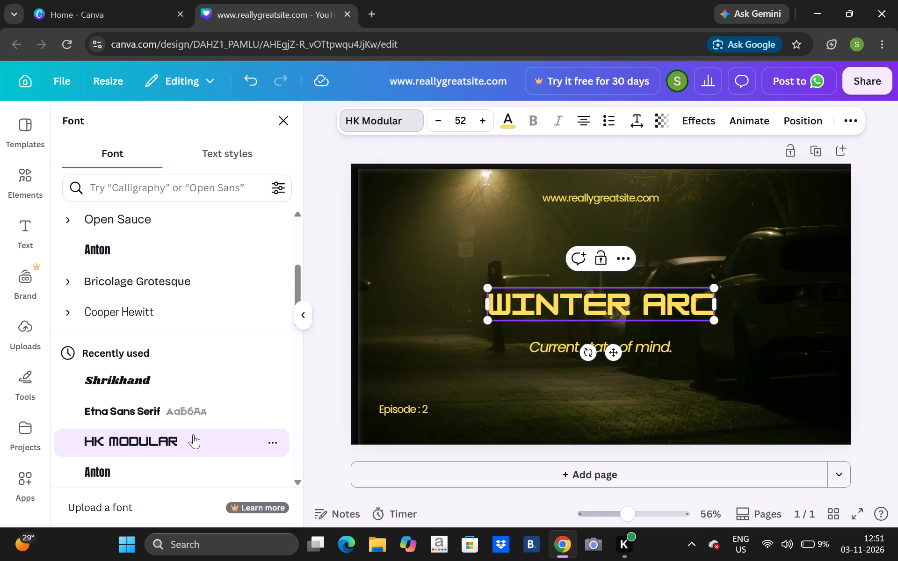
Set the "winter arc" heading's font to Horizon.
click(297, 473)
click(297, 473)
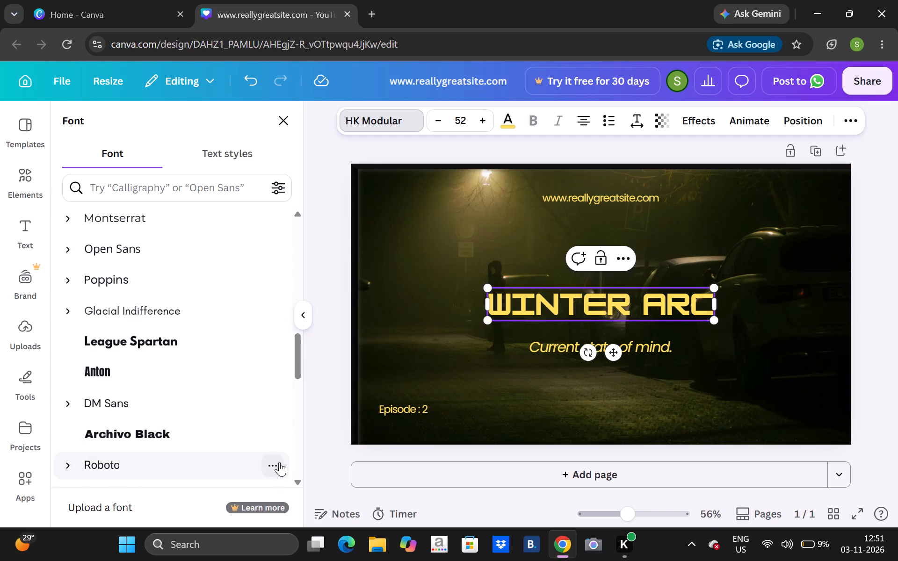
click(296, 475)
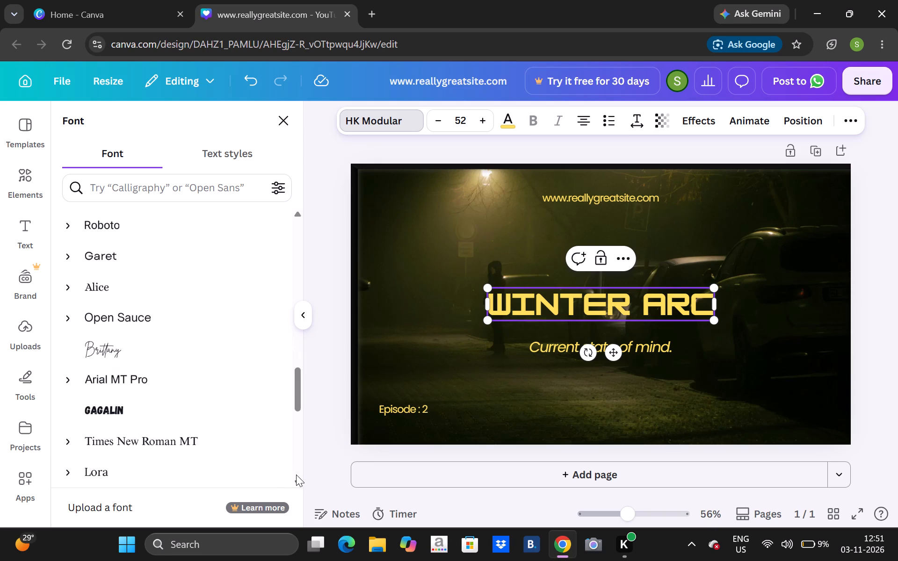
click(296, 475)
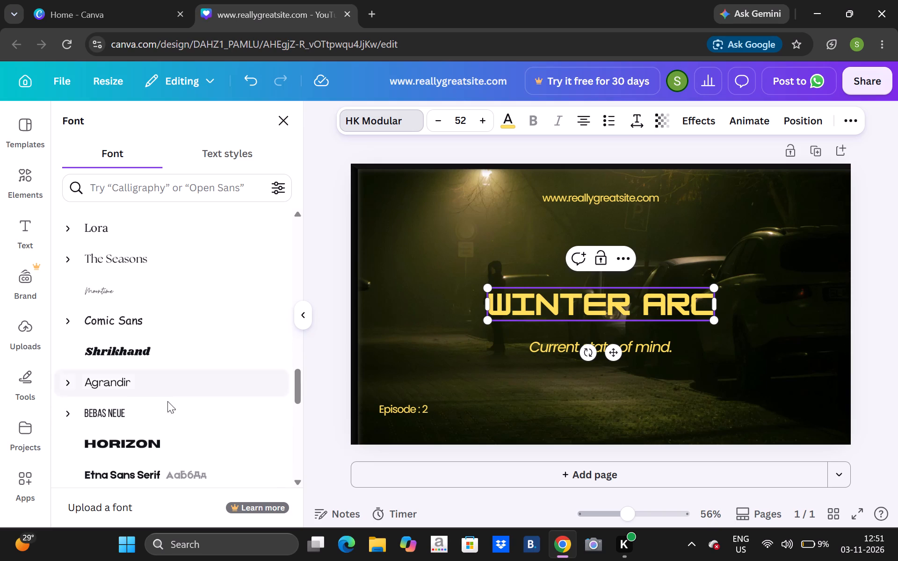
click(255, 445)
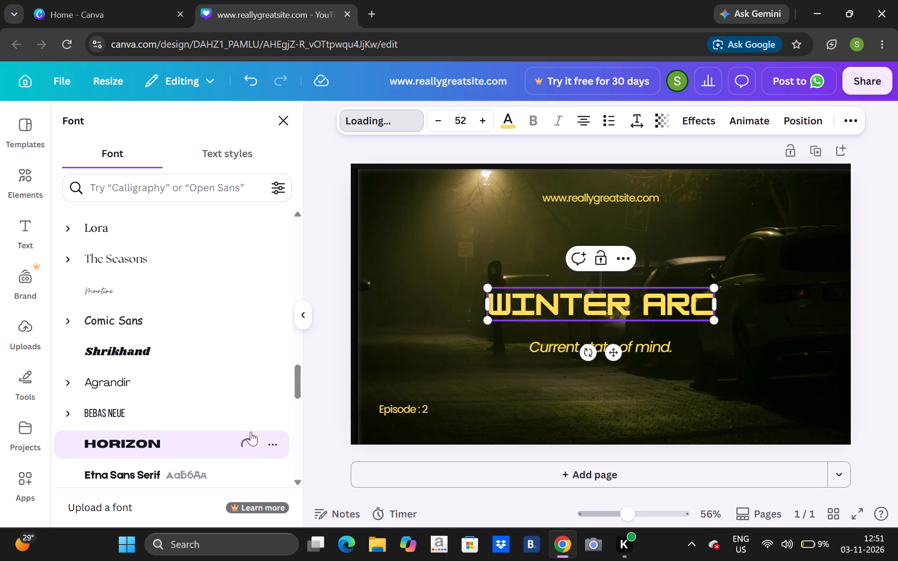
Look further down the popular fonts list for alternatives to Horizon for the "winter arc" heading.
click(292, 478)
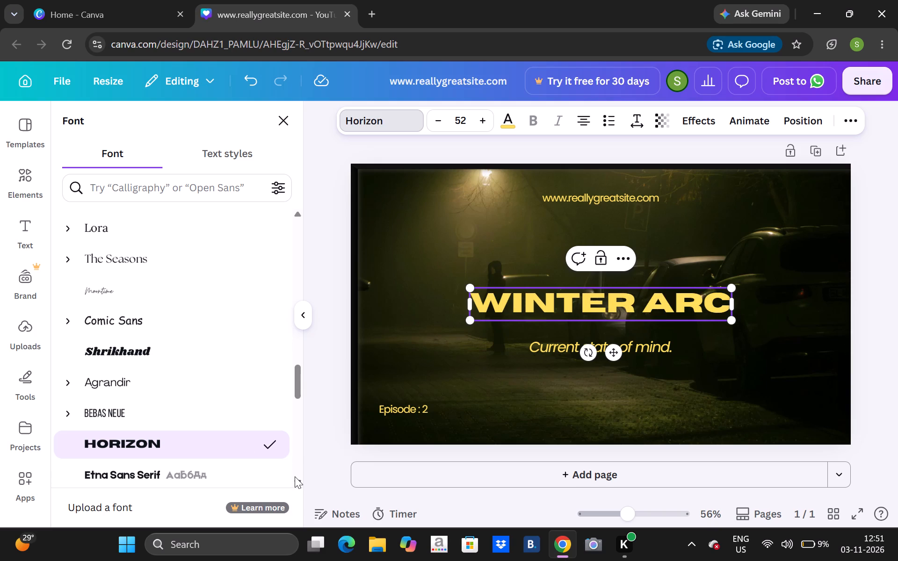
click(295, 477)
triple_click(295, 477)
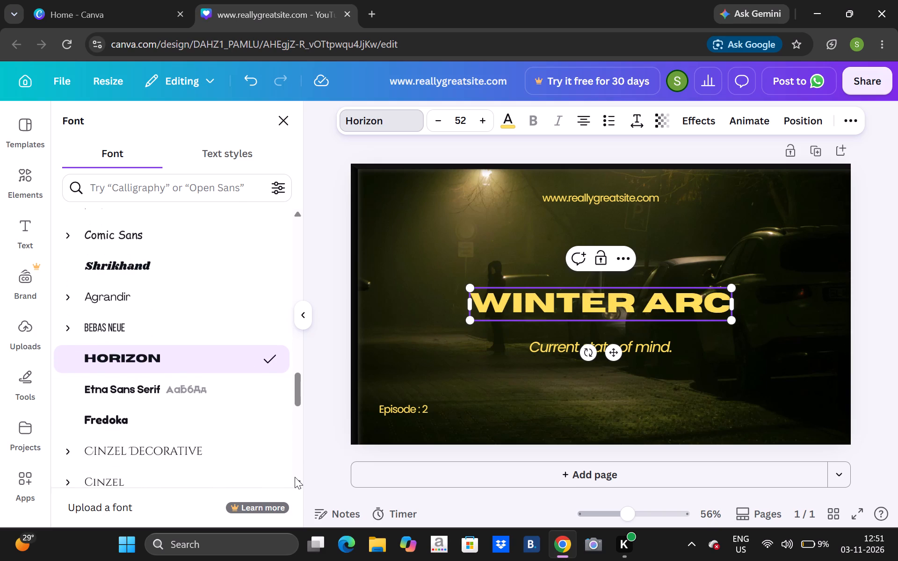
triple_click(295, 477)
click(295, 477)
triple_click(295, 477)
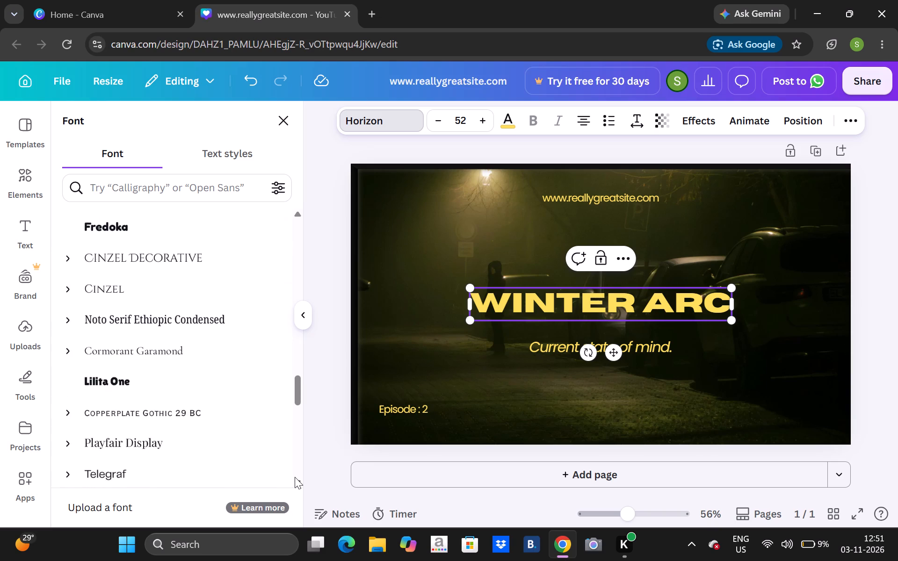
triple_click(295, 477)
click(295, 477)
triple_click(295, 477)
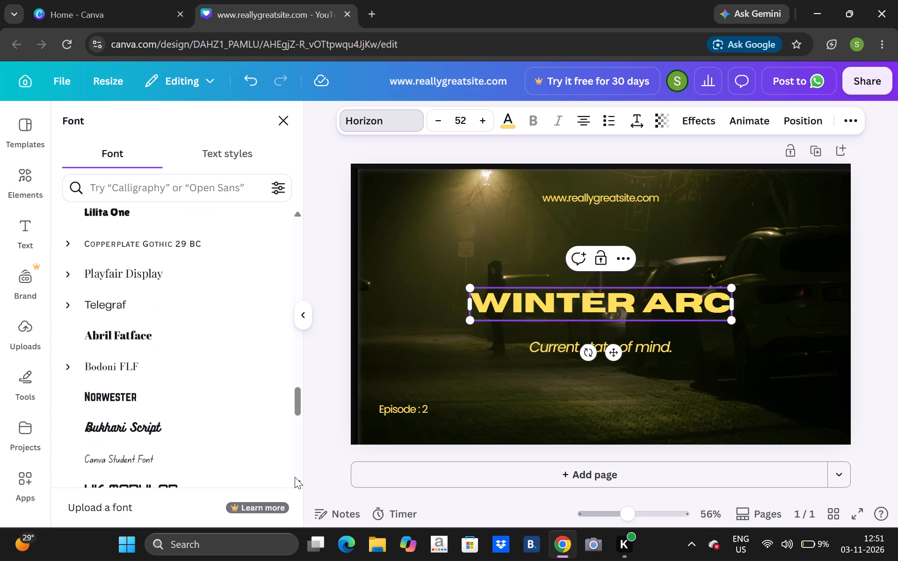
triple_click(295, 477)
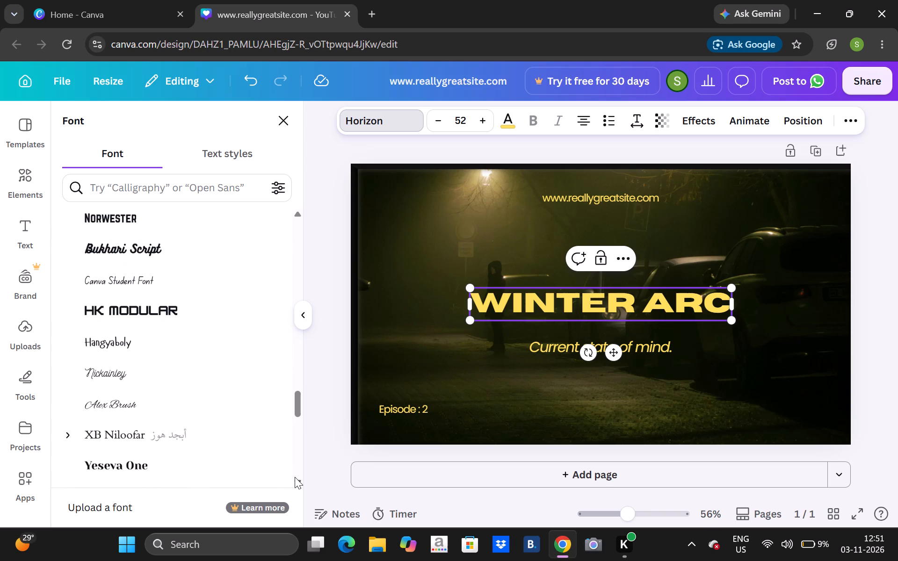
triple_click(295, 477)
triple_click(295, 477)
triple_click(295, 477)
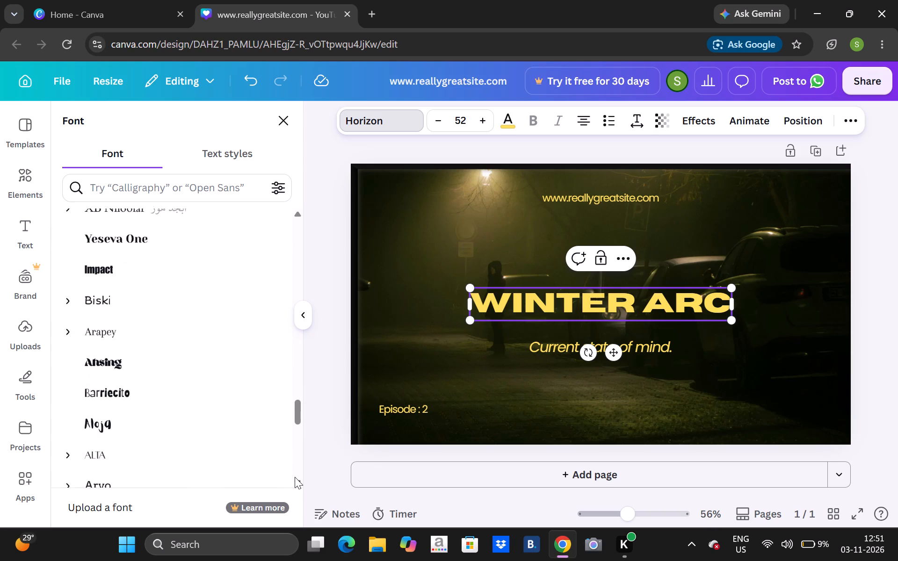
click(295, 477)
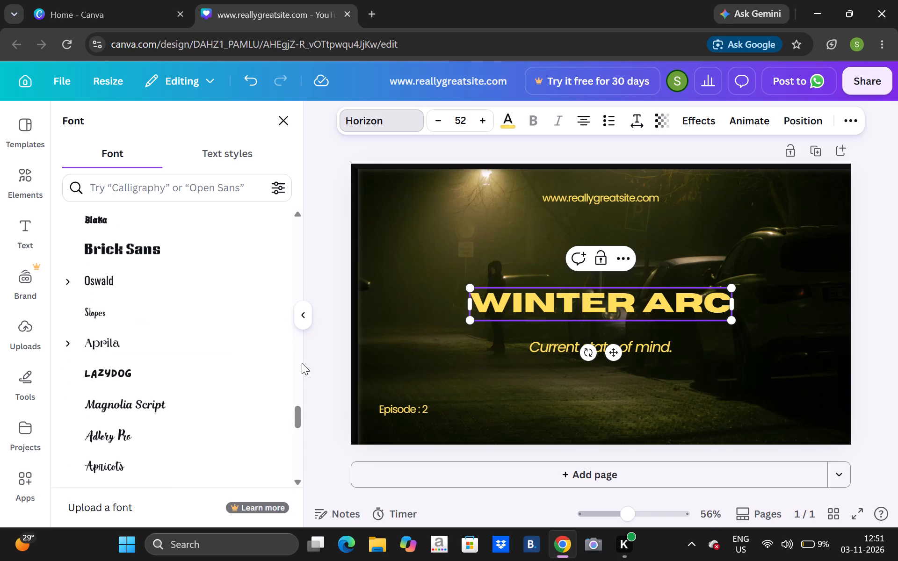
Look back up through the font list to the document fonts at its beginning.
click(298, 208)
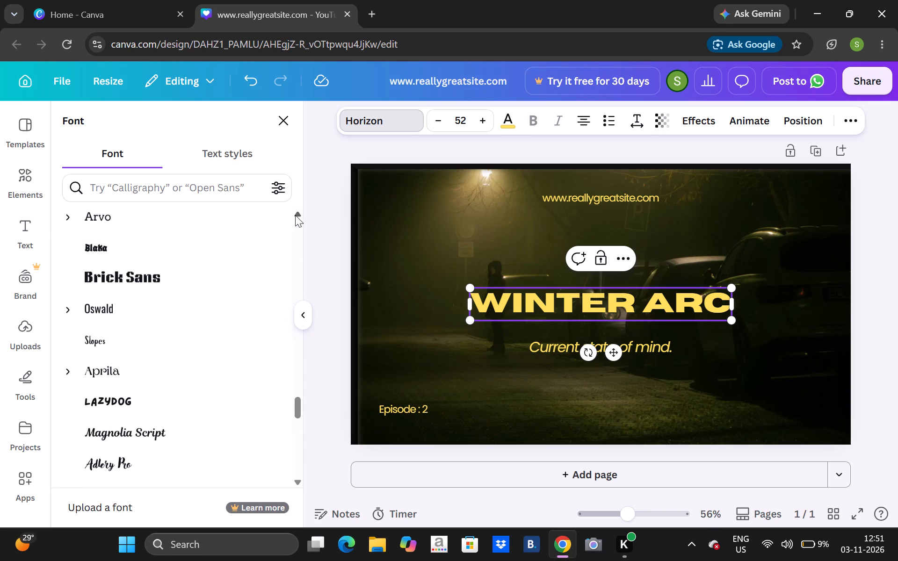
double_click(295, 215)
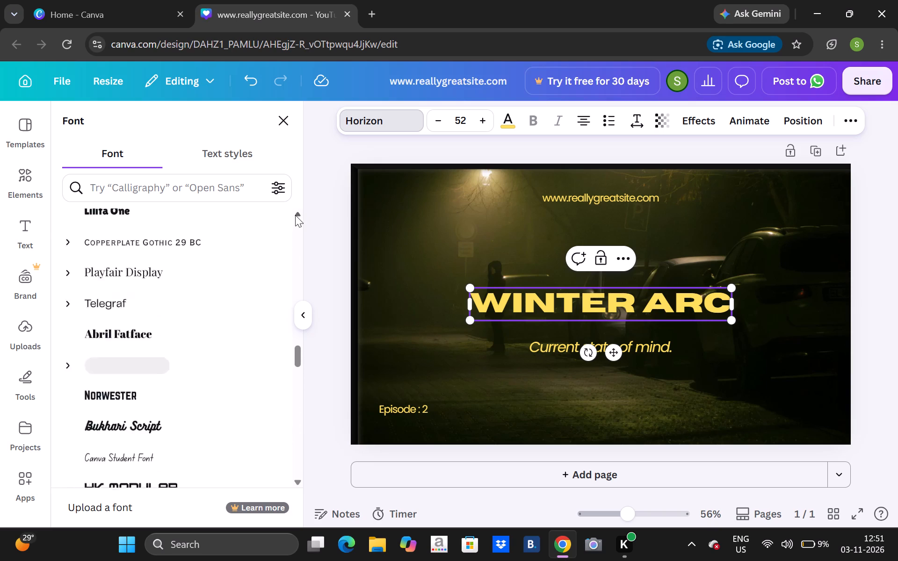
click(295, 215)
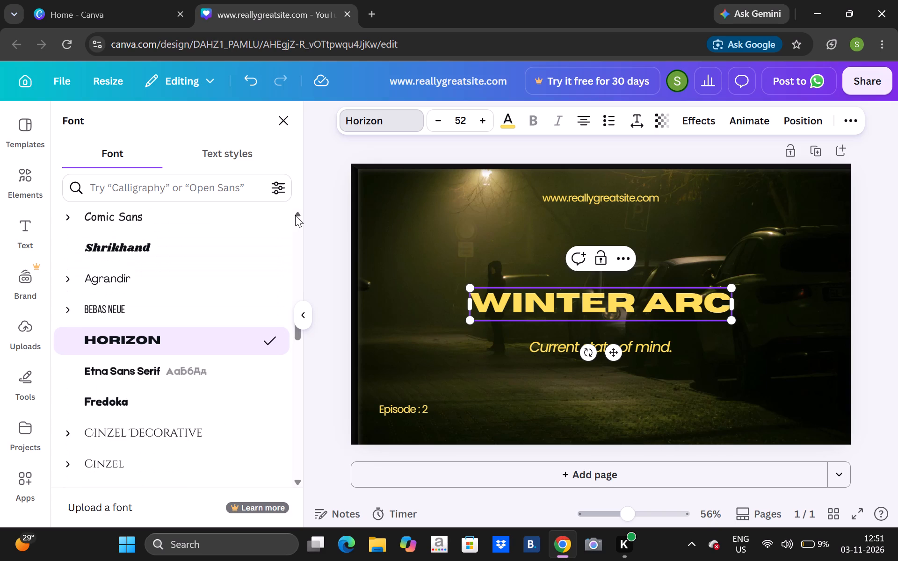
triple_click(295, 215)
triple_click(295, 215)
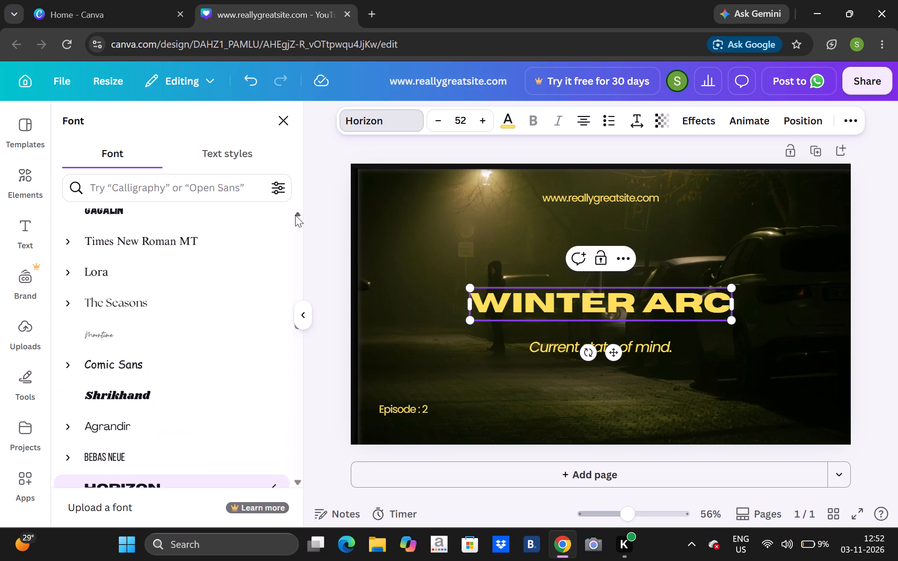
click(295, 215)
triple_click(295, 215)
triple_click(295, 215)
triple_click(295, 215)
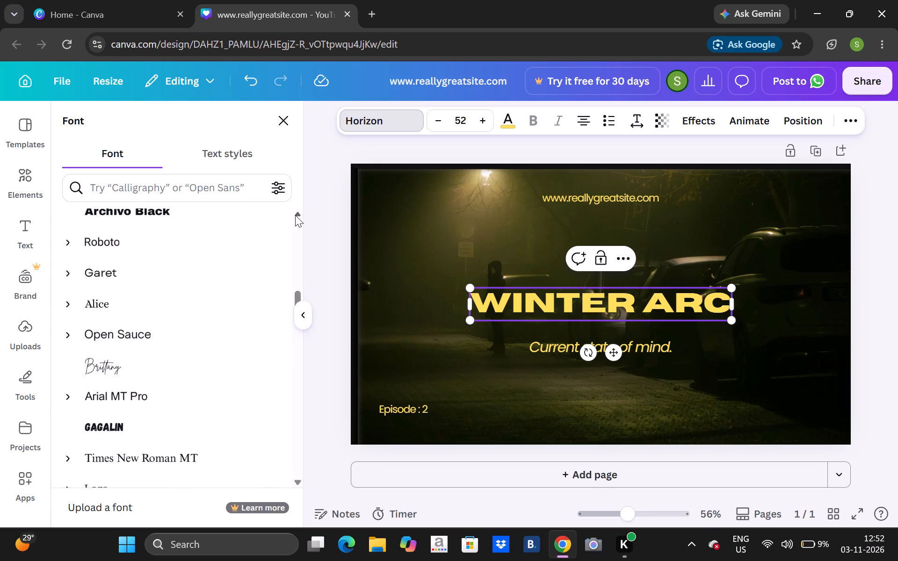
triple_click(295, 215)
triple_click(295, 215)
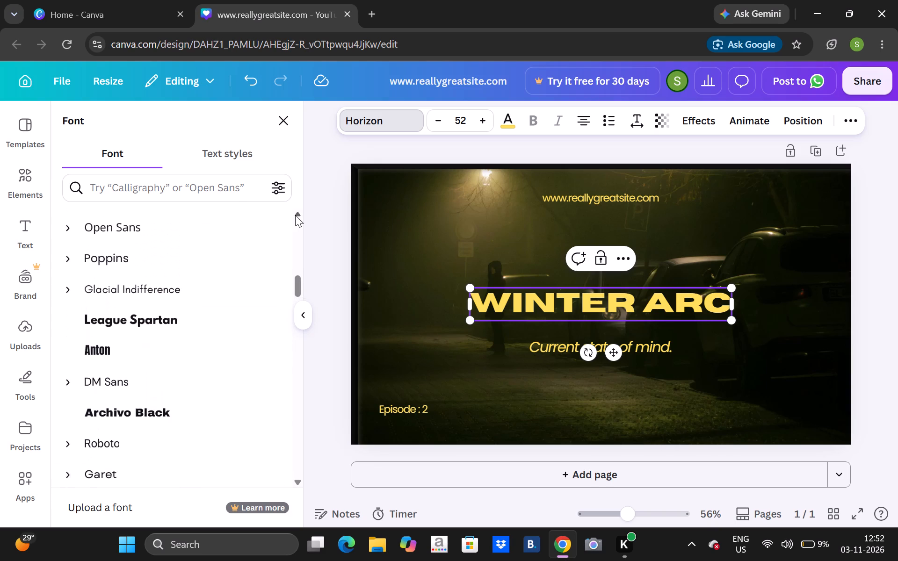
triple_click(296, 215)
triple_click(296, 215)
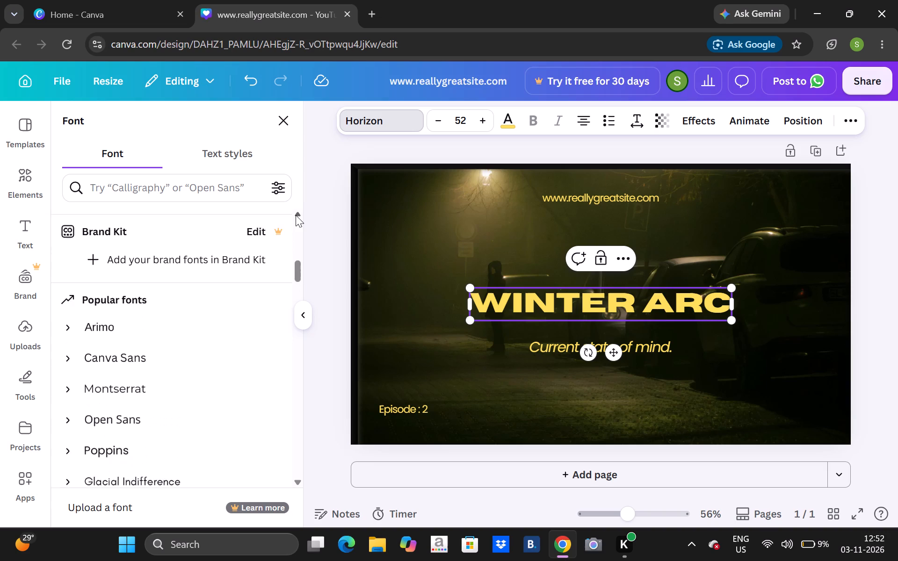
triple_click(296, 215)
triple_click(296, 215)
click(296, 215)
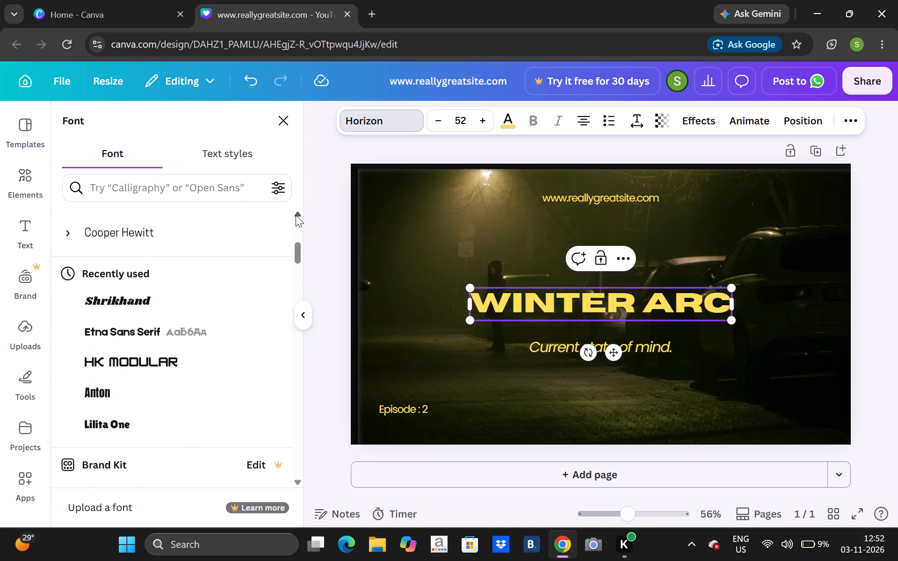
double_click(296, 215)
triple_click(296, 215)
triple_click(296, 215)
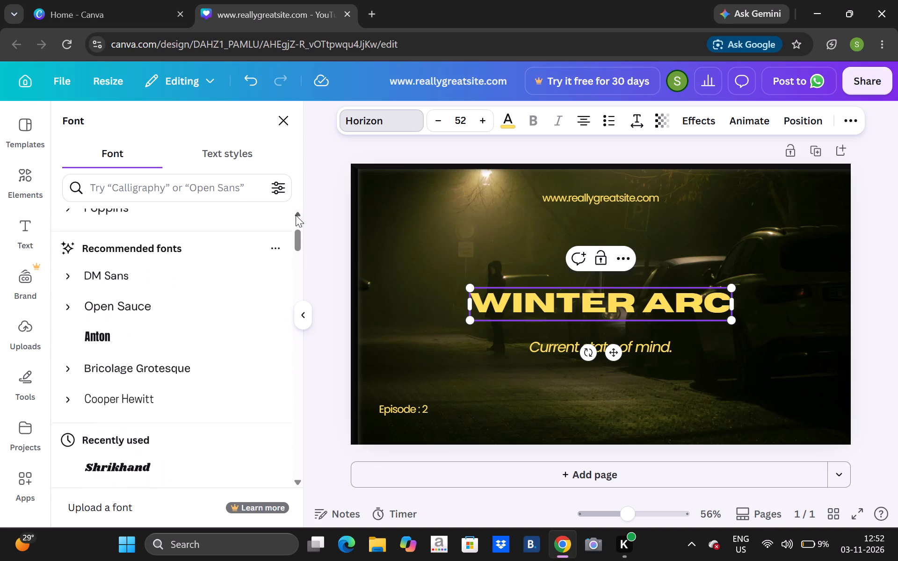
triple_click(296, 215)
click(296, 215)
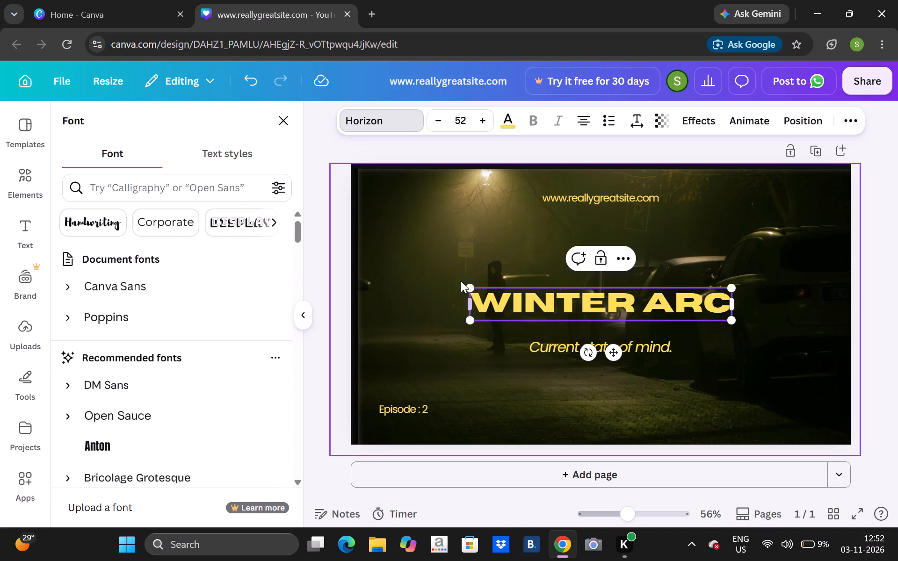
Enlarge the "winter arc" heading to a font size of about 81.6.
drag(468, 288, 439, 275)
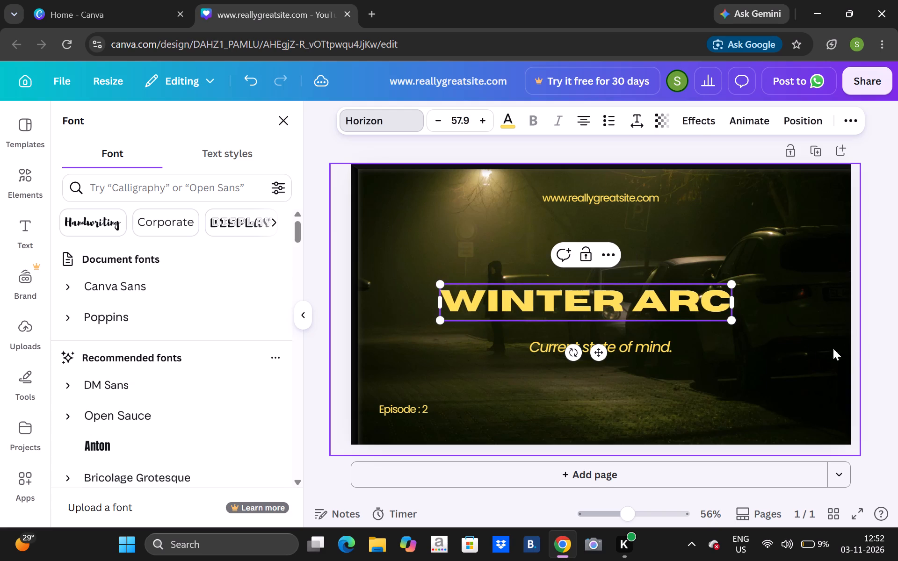
click(735, 321)
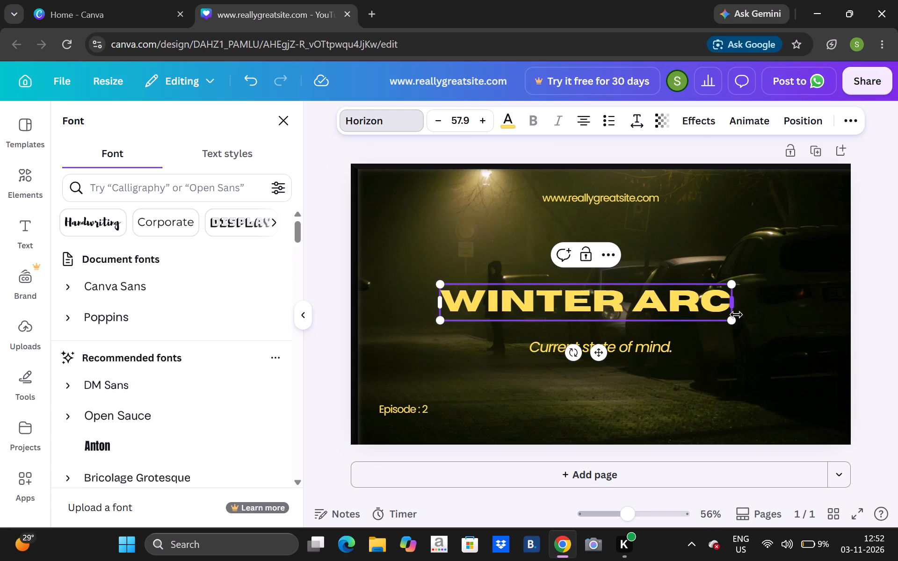
drag(734, 318, 750, 328)
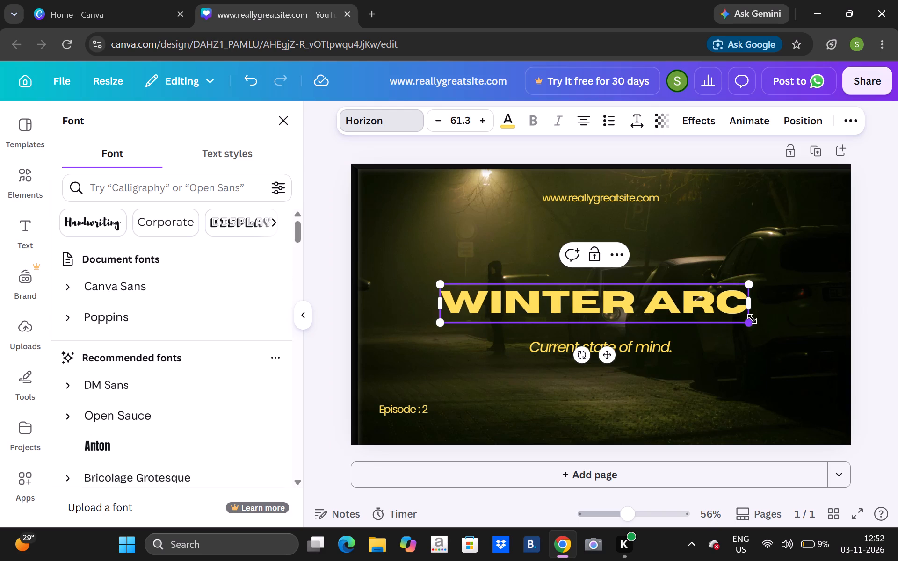
drag(752, 319, 801, 367)
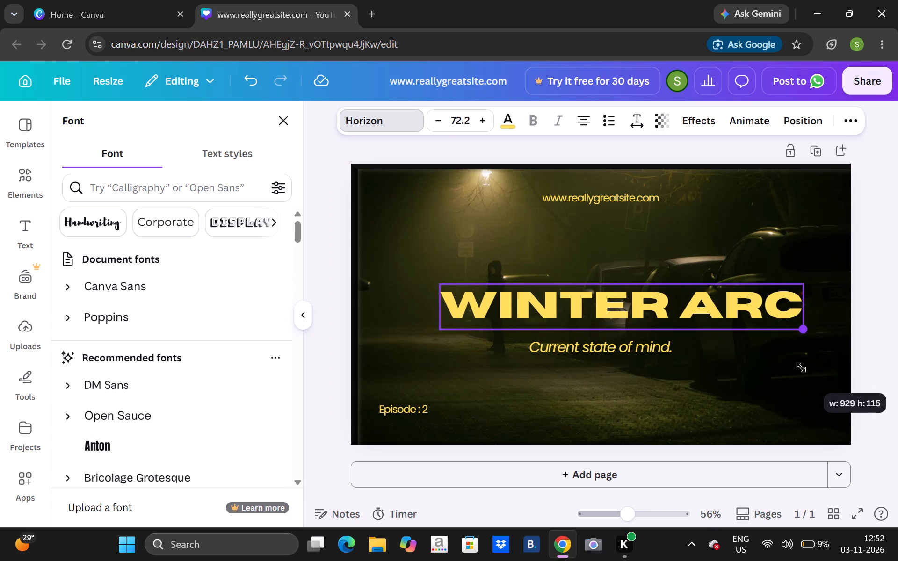
drag(801, 367, 842, 397)
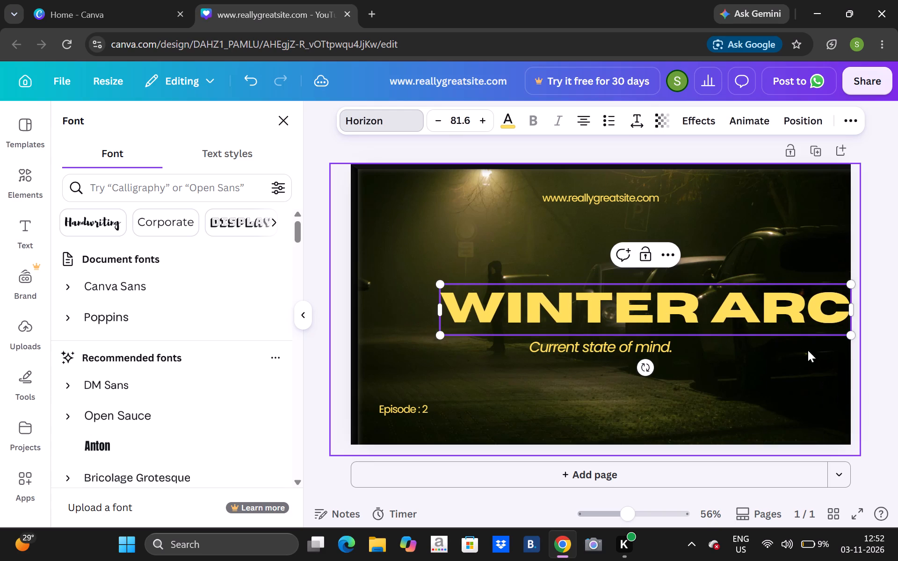
Move the enlarged "winter arc" heading slightly left and up, away from the thumbnail's right edge.
drag(698, 334, 645, 332)
click(750, 374)
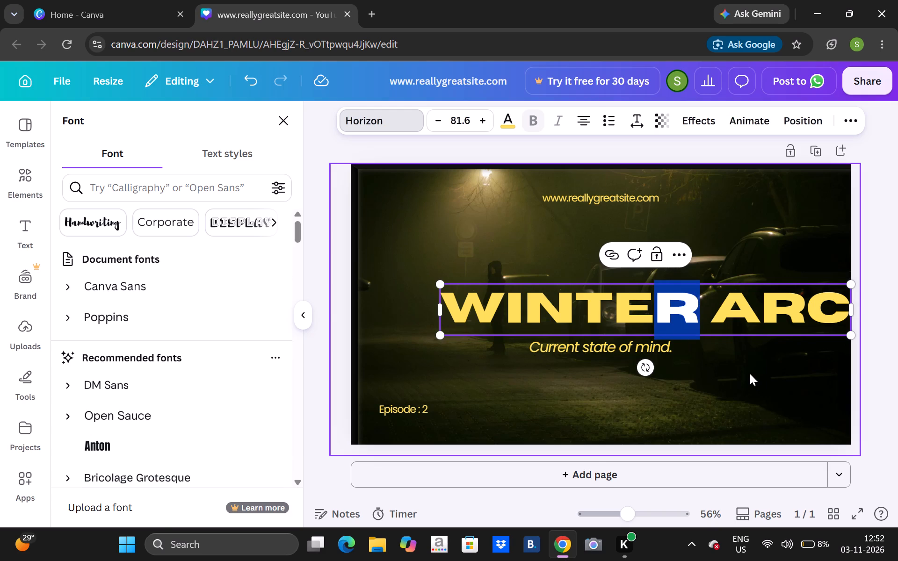
drag(706, 328, 704, 328)
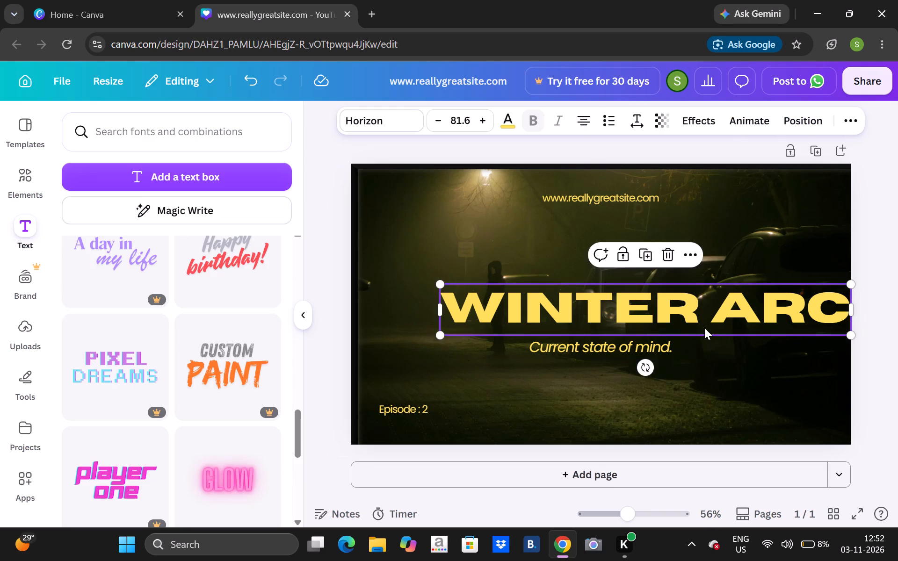
drag(704, 328, 673, 323)
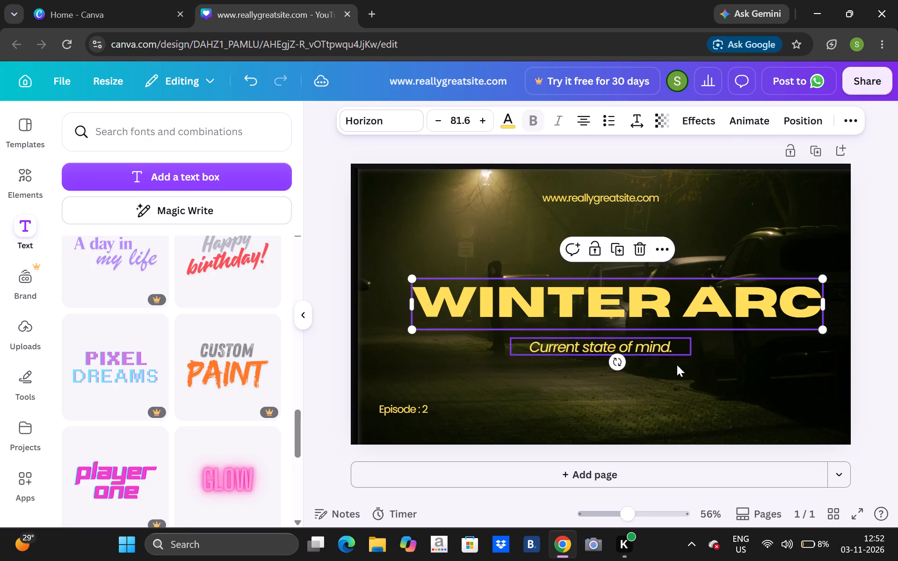
click(681, 375)
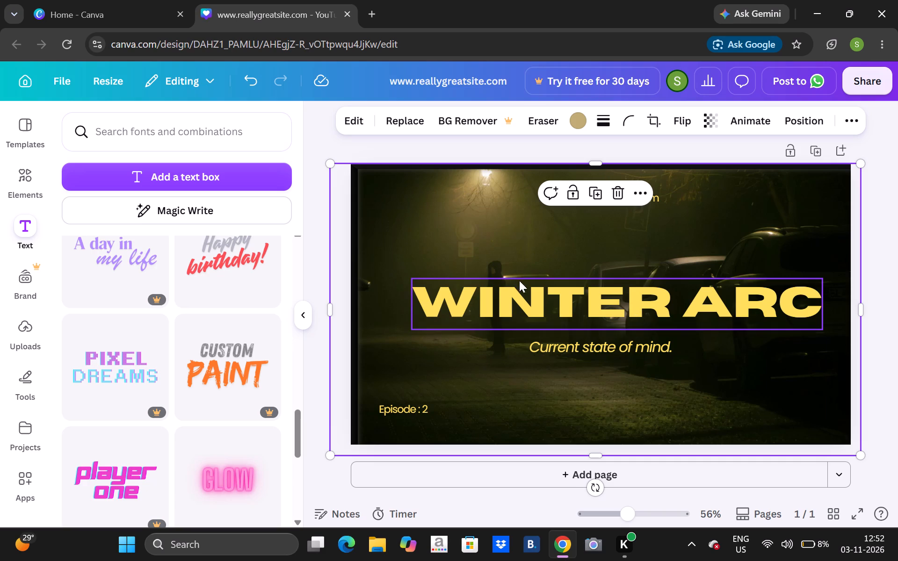
Nudge the "winter arc" heading down until it sits just above the "Current state of mind." line.
click(543, 286)
key(Down)
key(Down)
key(Down)
key(Down)
key(Down)
key(Down)
key(Down)
key(Down)
key(Down)
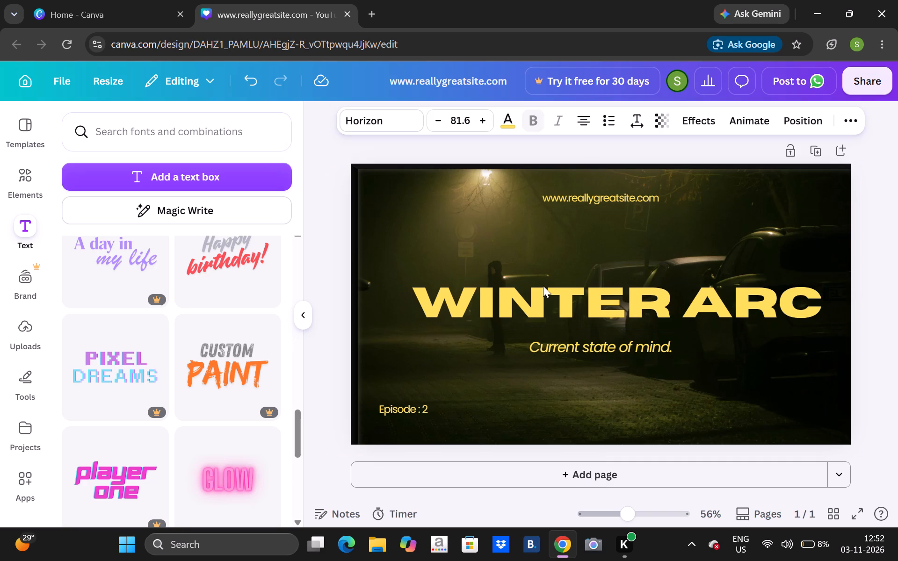
key(Down)
key(Down)
key(Down)
key(Down)
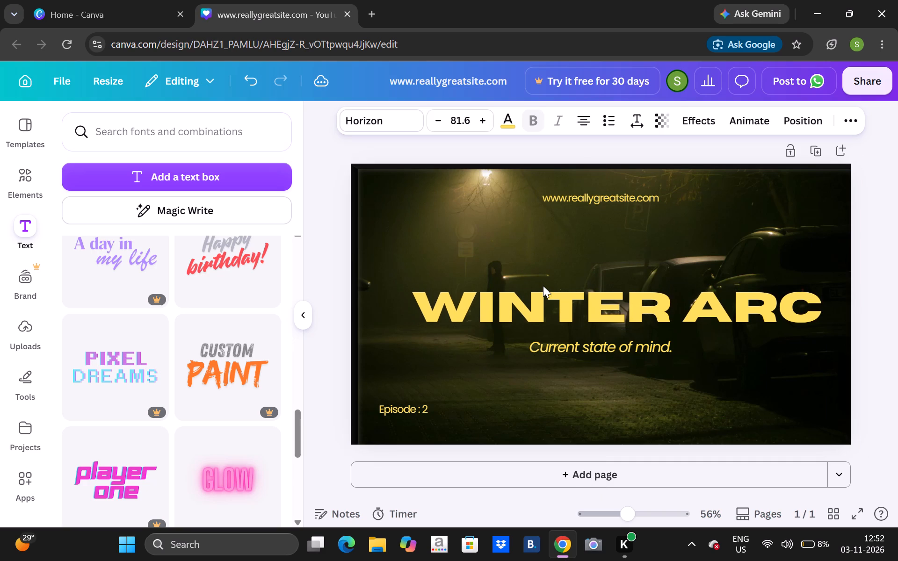
key(Down)
key(Down)
key(Down)
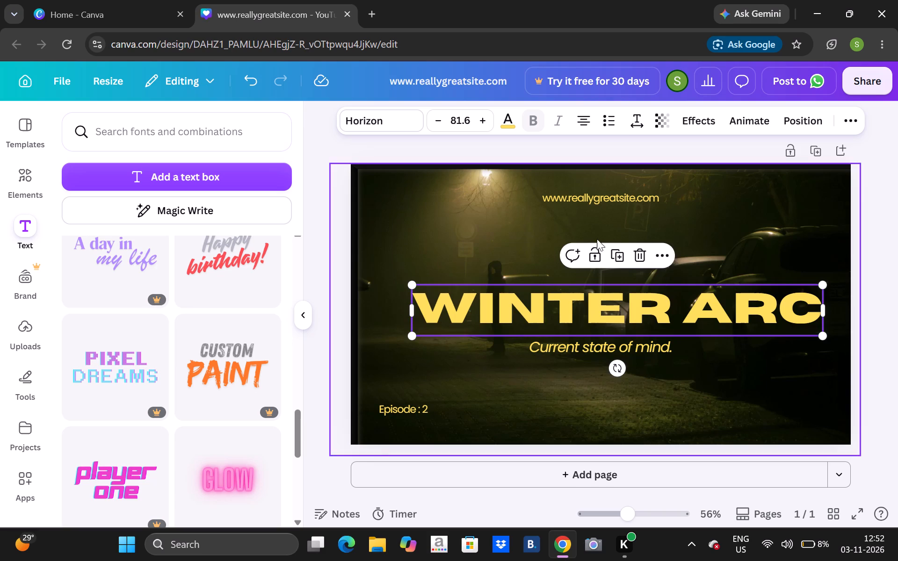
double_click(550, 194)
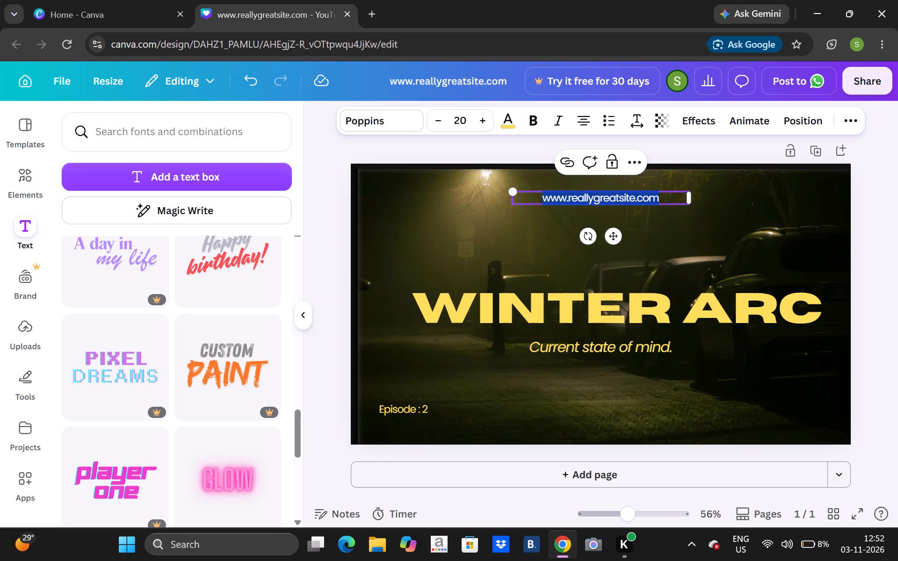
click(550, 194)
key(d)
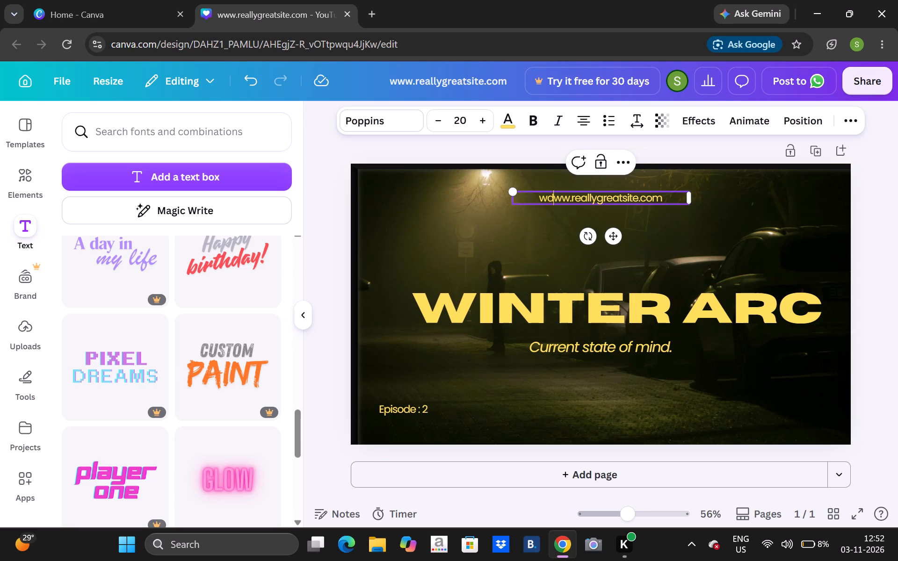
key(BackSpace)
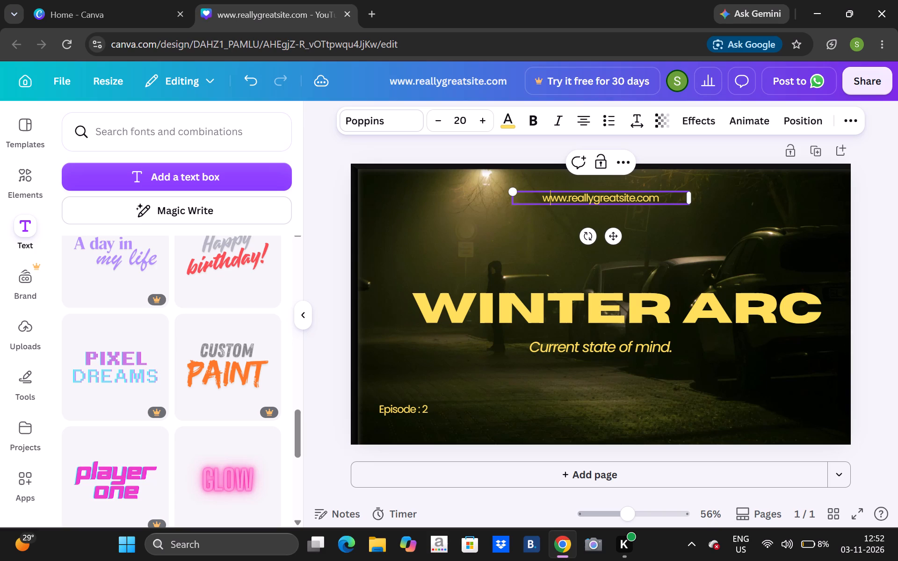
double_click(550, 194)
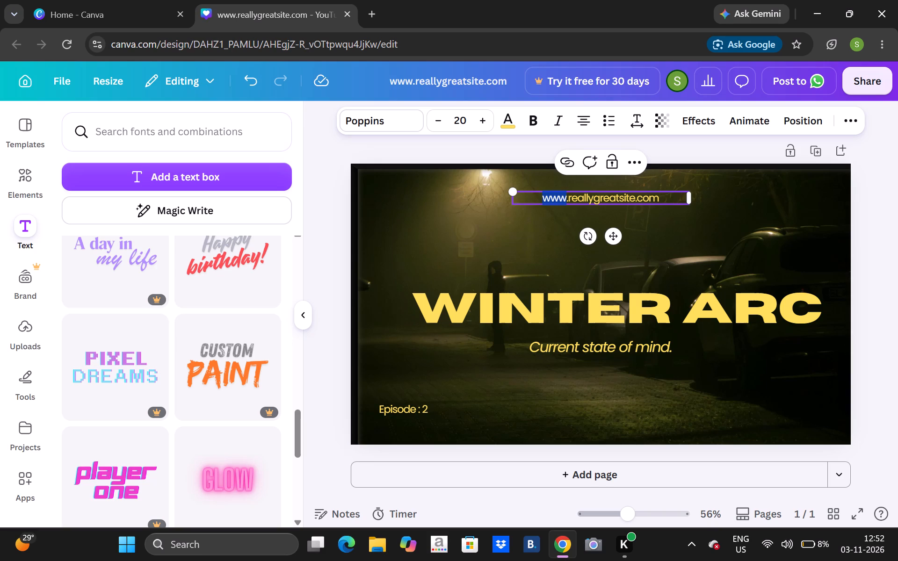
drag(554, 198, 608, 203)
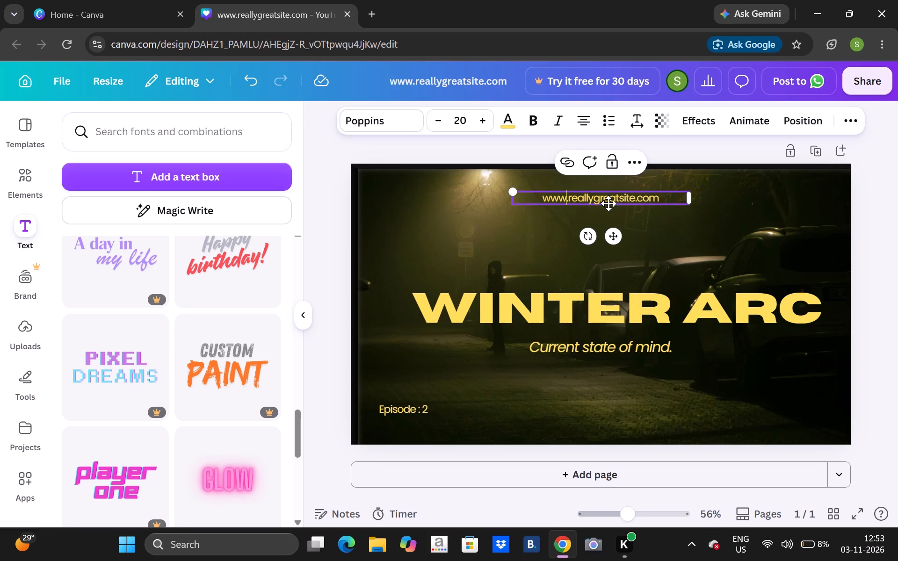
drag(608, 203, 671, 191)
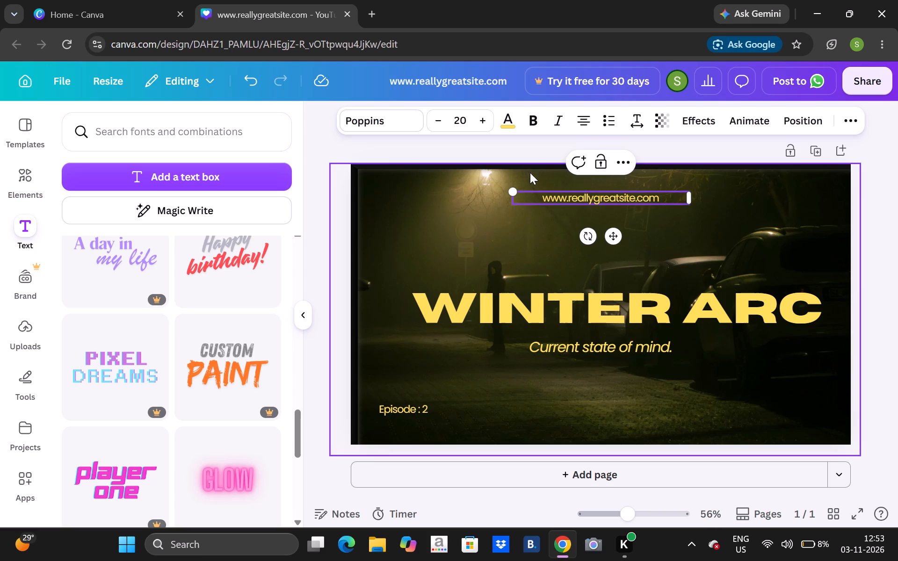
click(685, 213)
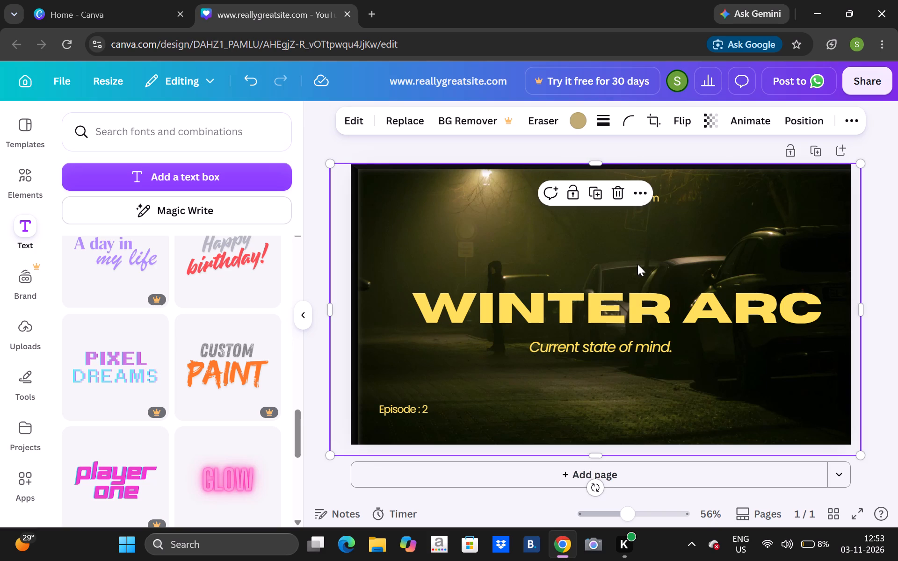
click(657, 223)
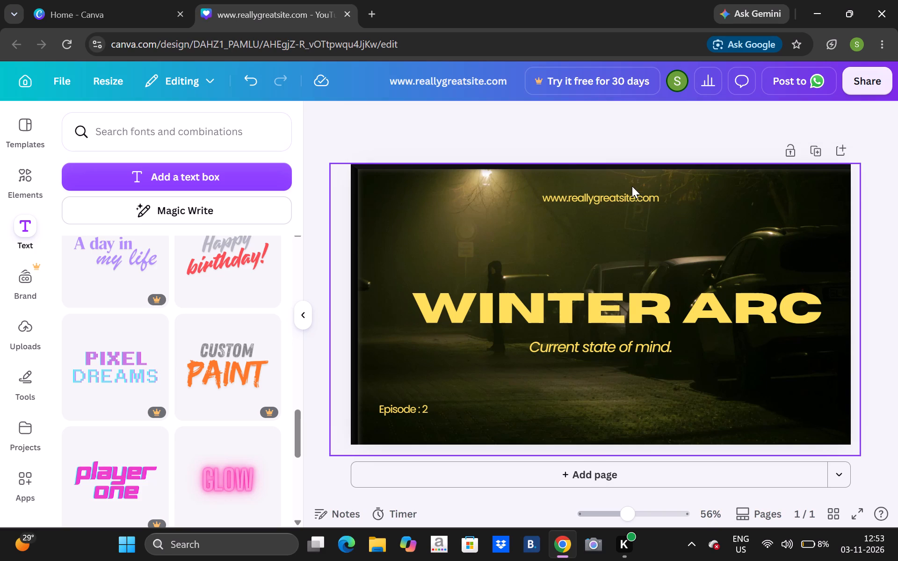
Delete all of the placeholder website address text in the line at the top of the thumbnail.
double_click(630, 192)
double_click(630, 192)
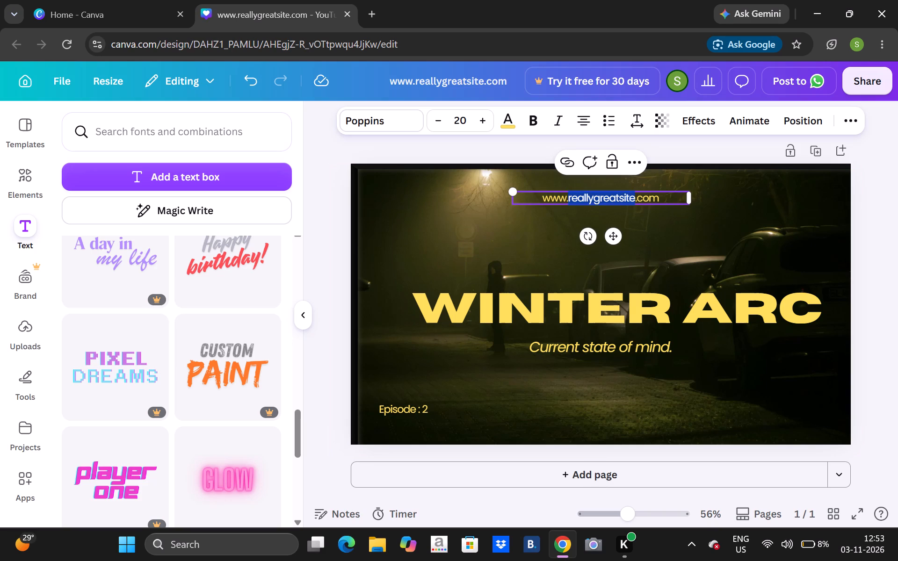
key(BackSpace)
double_click(630, 192)
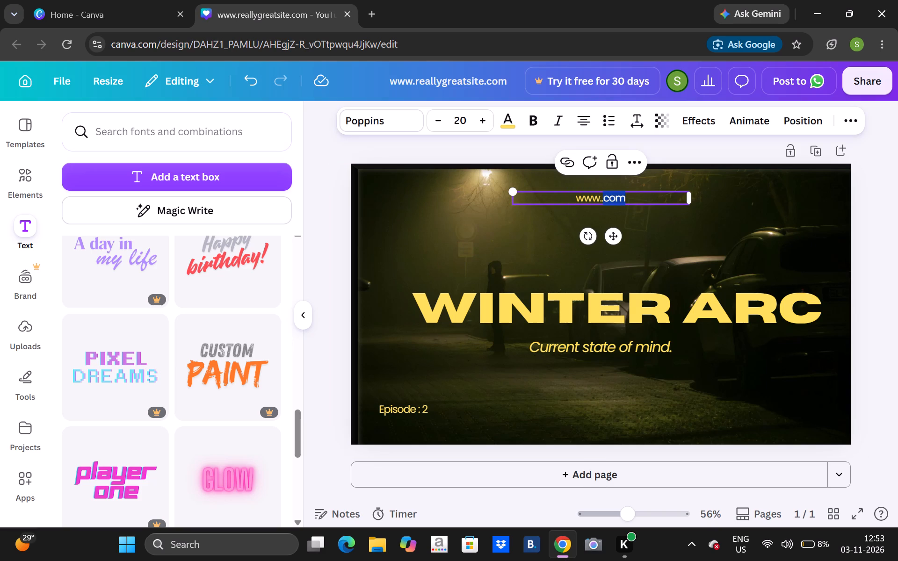
key(BackSpace)
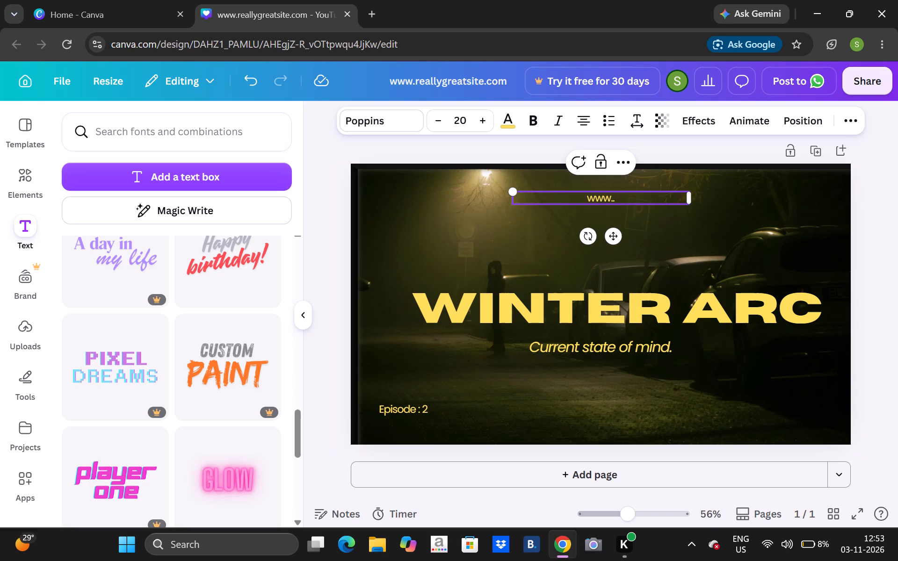
double_click(601, 200)
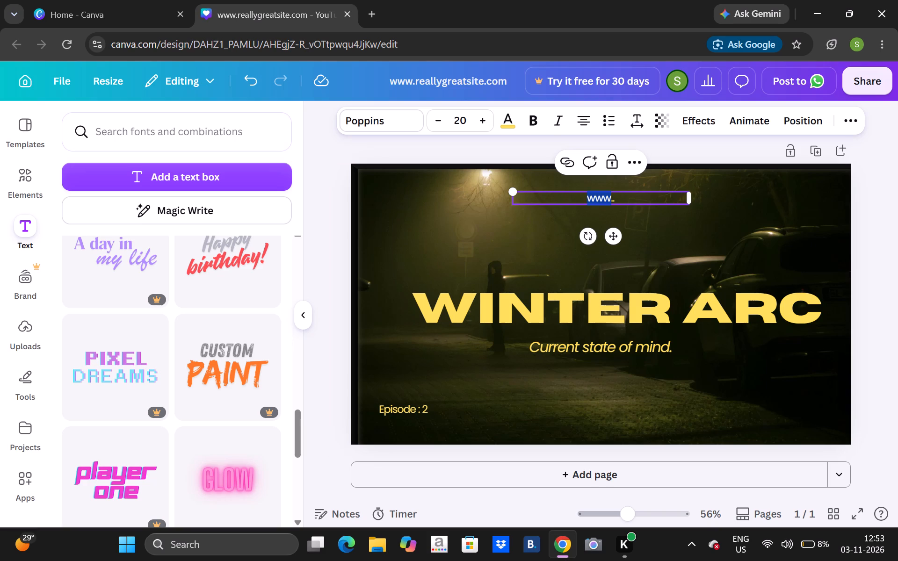
key(BackSpace)
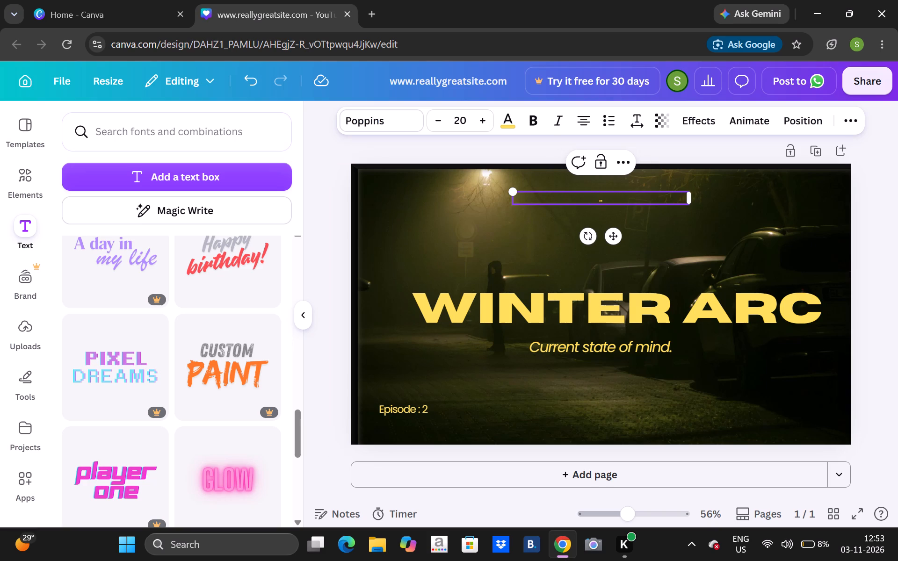
key(Right)
key(Right)
key(BackSpace)
key(BackSpace)
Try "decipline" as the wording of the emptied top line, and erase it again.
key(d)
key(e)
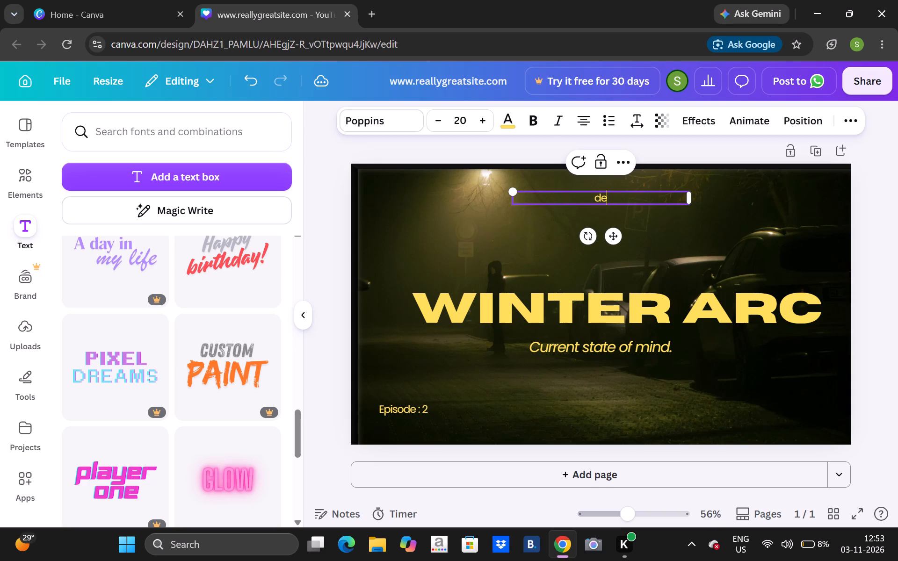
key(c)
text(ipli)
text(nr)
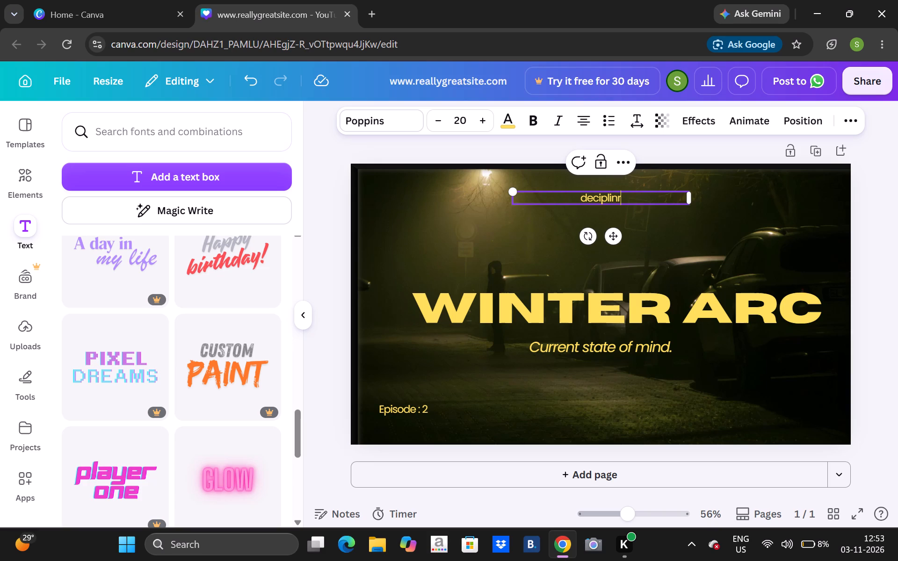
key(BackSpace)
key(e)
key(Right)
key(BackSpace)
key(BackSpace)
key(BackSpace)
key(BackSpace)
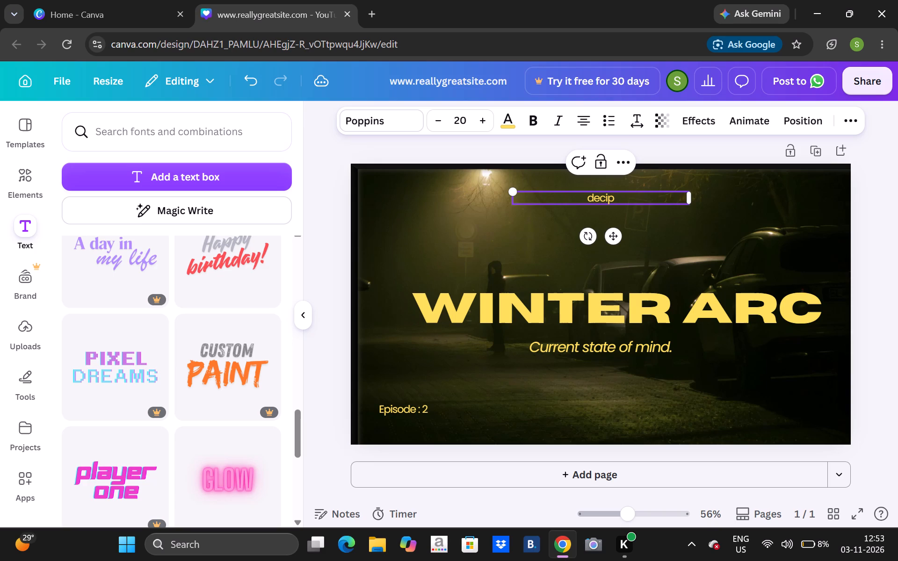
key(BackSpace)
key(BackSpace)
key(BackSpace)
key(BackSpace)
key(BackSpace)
Enter "hard work and decipilne" as the text of the emptied line at the top of the thumbnail.
text(hard)
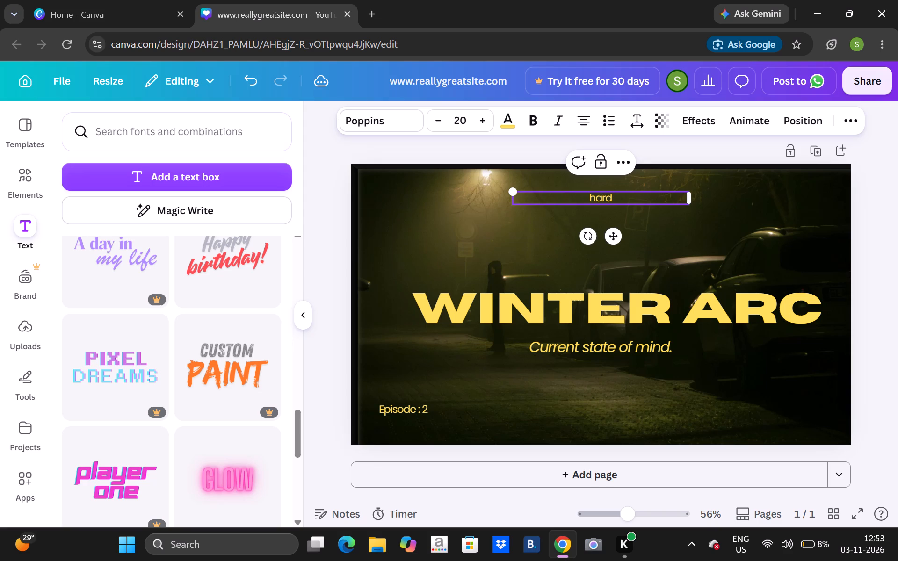
key(space)
text(w)
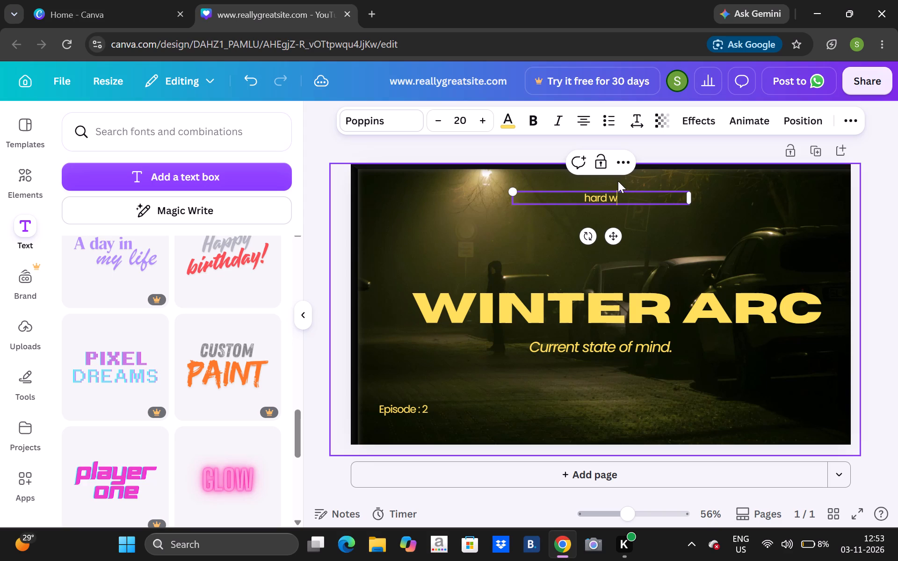
drag(624, 181, 606, 185)
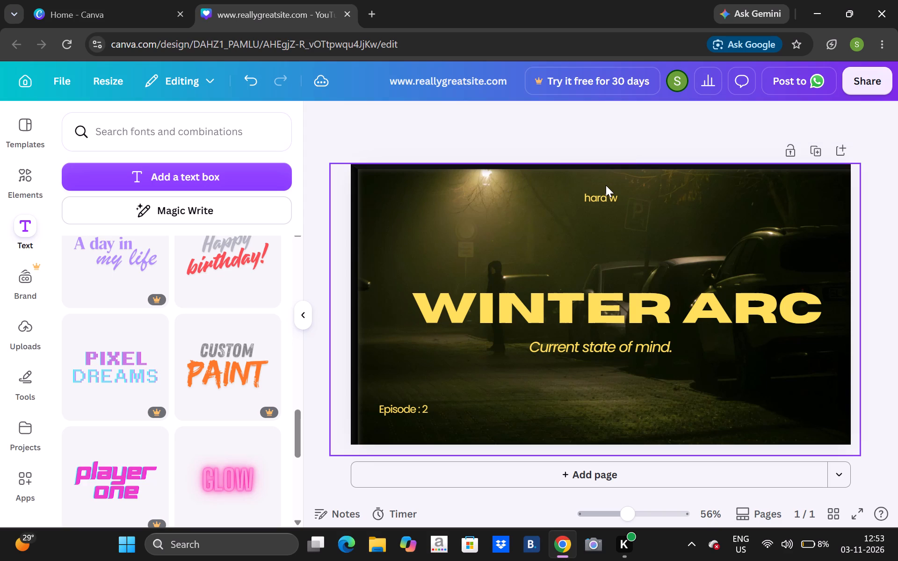
click(619, 197)
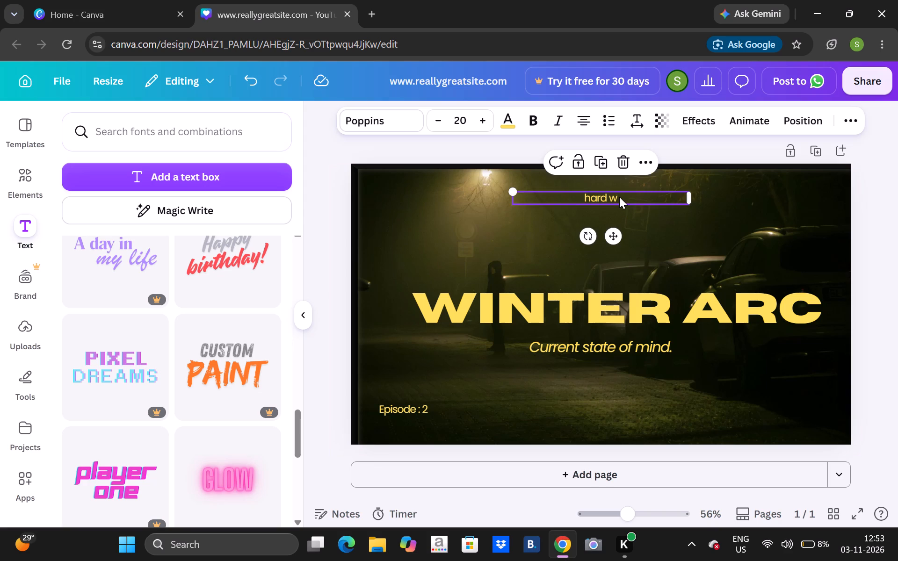
key(o)
click(619, 197)
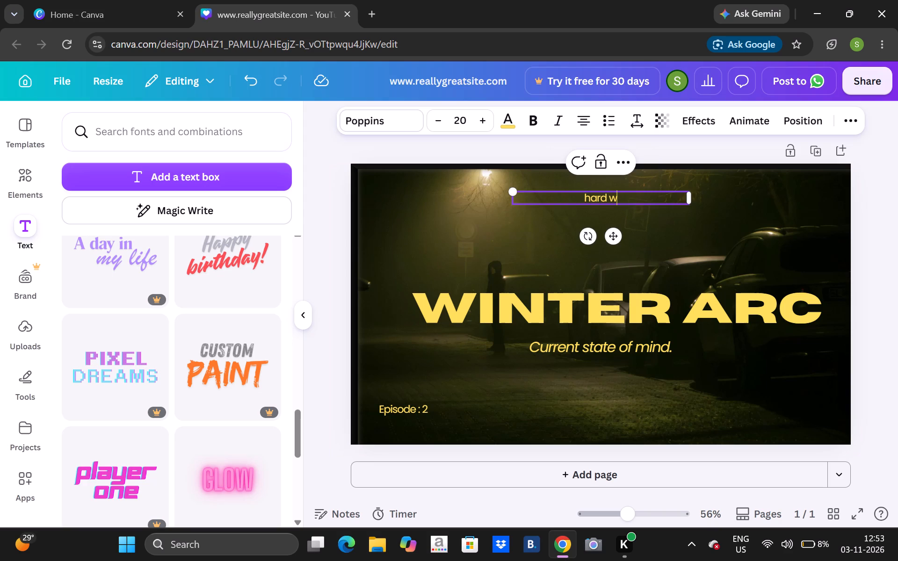
key(o)
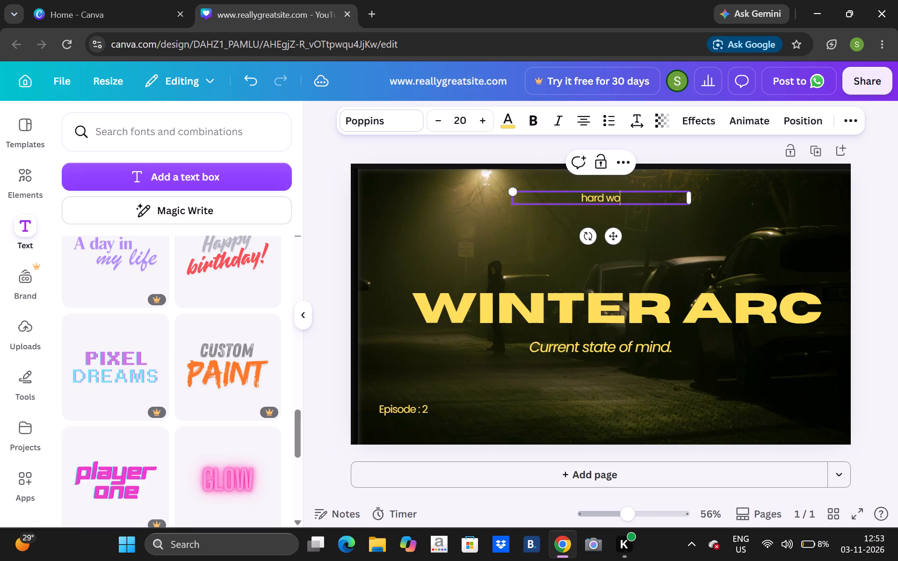
key(r)
key(k)
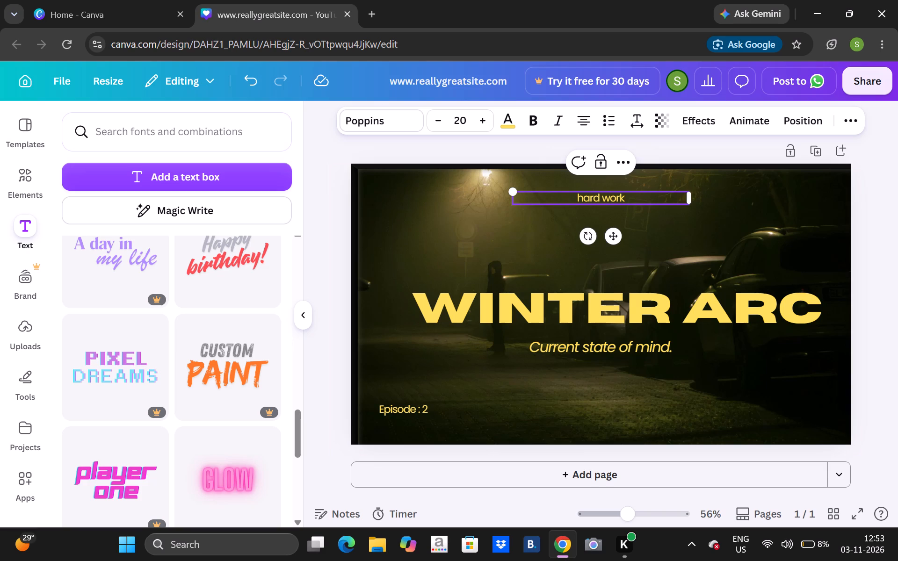
key(space)
text(and)
key(space)
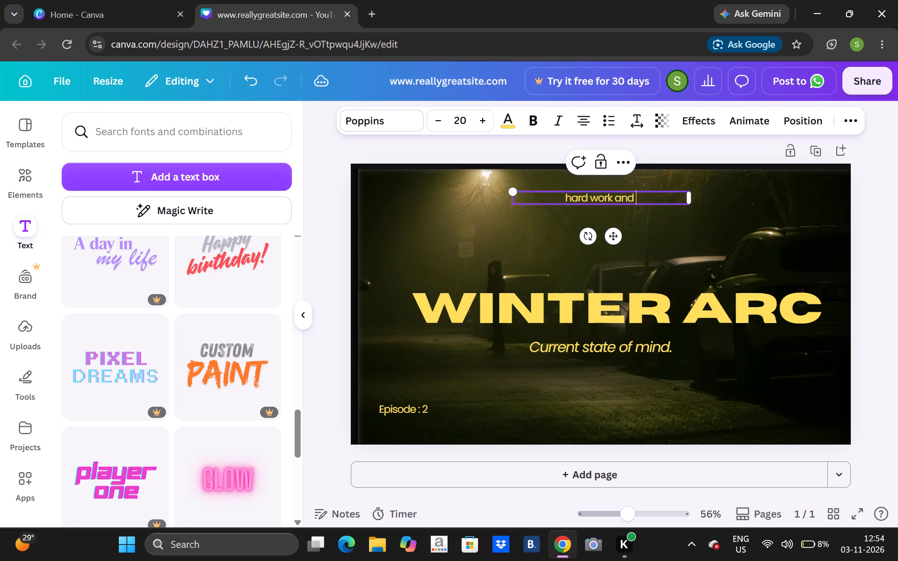
text(decipilne)
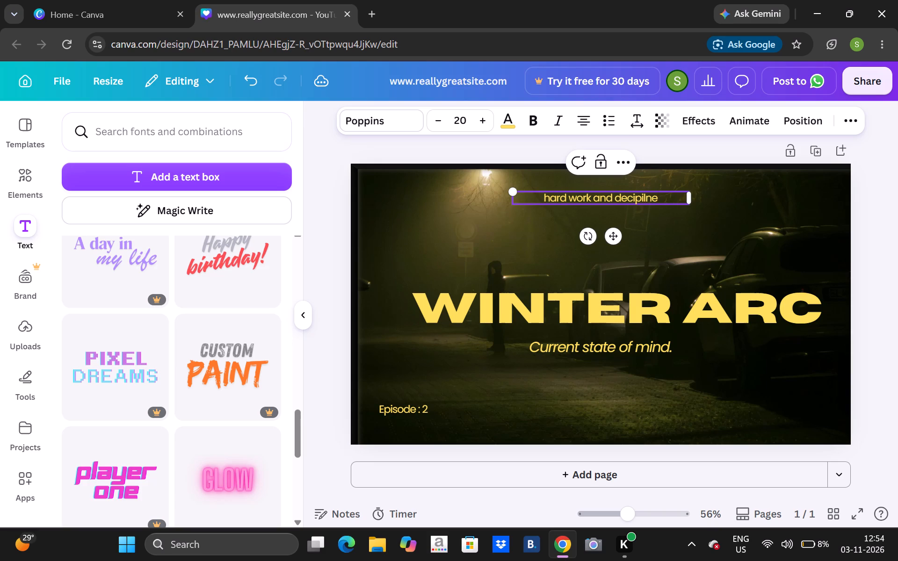
Change the font of the "hard work and decipilne" line to Shrikhand from the recently used fonts.
click(408, 118)
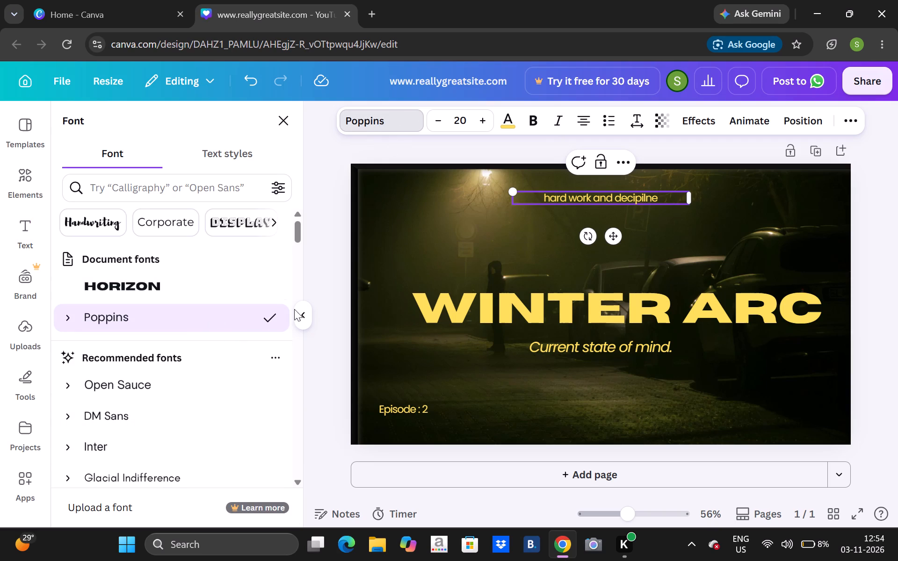
click(294, 471)
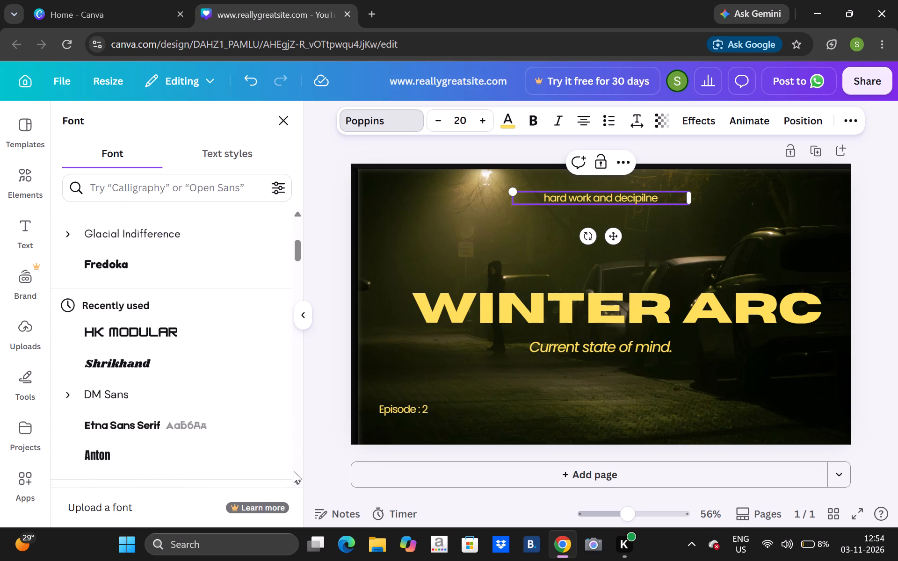
click(154, 358)
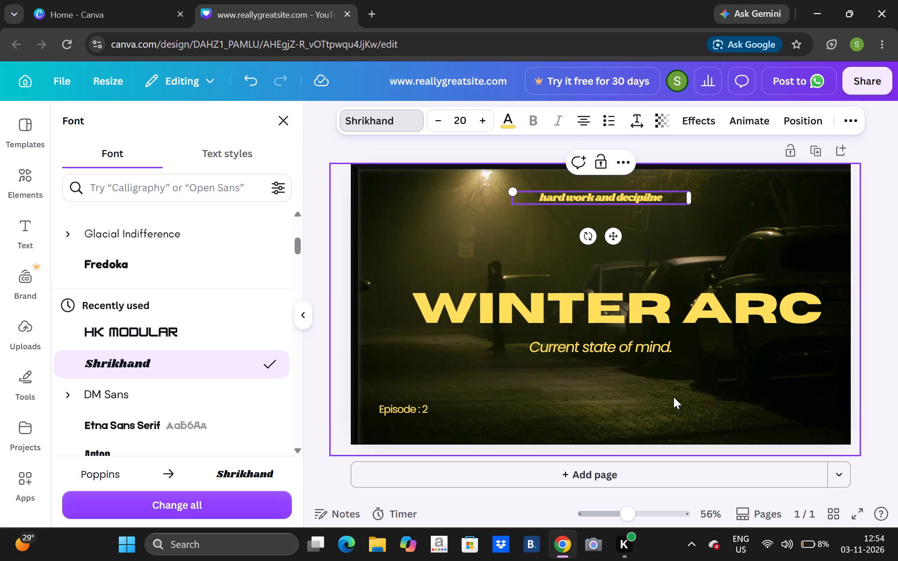
Add an extra space between "and" and "decipilne" in the line at the top of the thumbnail.
key(Left)
key(Left)
key(Left)
key(Left)
key(Left)
key(Left)
key(Left)
key(Left)
key(Left)
key(Left)
key(Left)
key(Left)
key(Left)
key(Left)
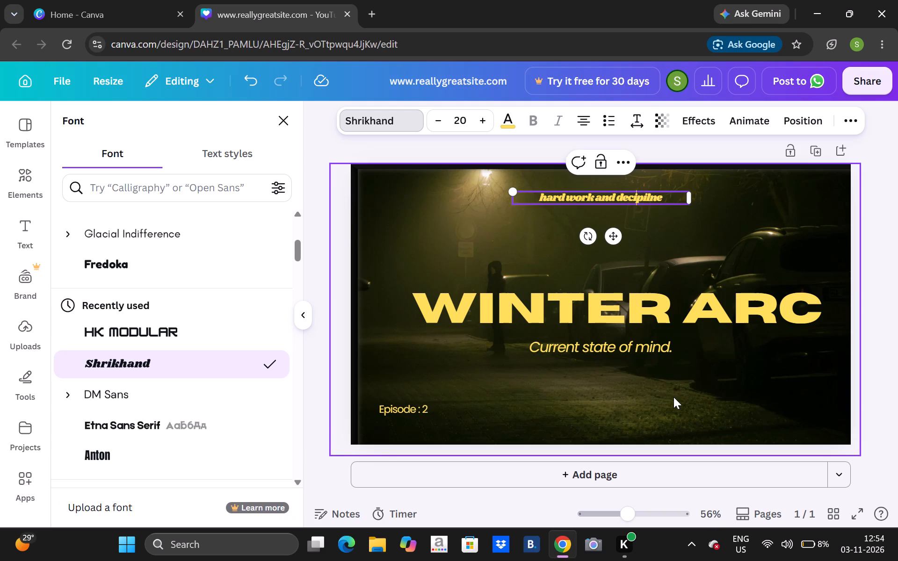
key(space)
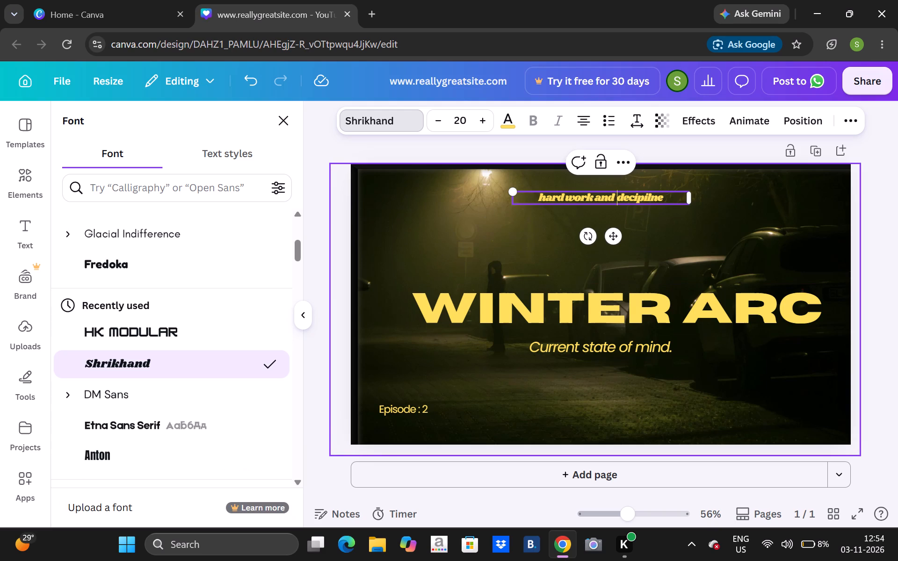
Add an extra space between "work" and "and" in the thumbnail's top text line.
key(Left)
key(Left)
key(Left)
key(Left)
key(Left)
key(space)
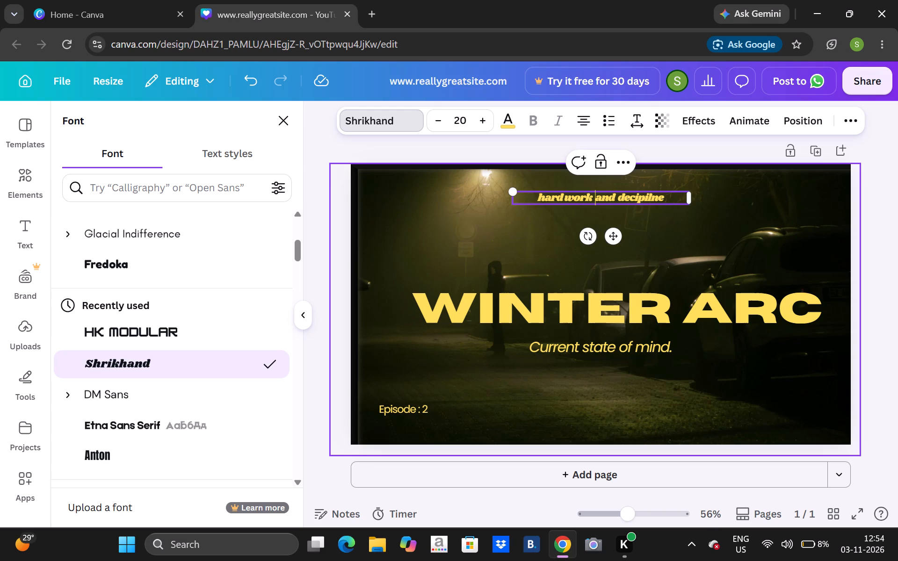
Add an extra space between "hard" and "work" in the thumbnail's top text line and finish editing it.
key(Left)
key(Left)
key(Left)
key(Left)
key(Left)
key(Left)
key(space)
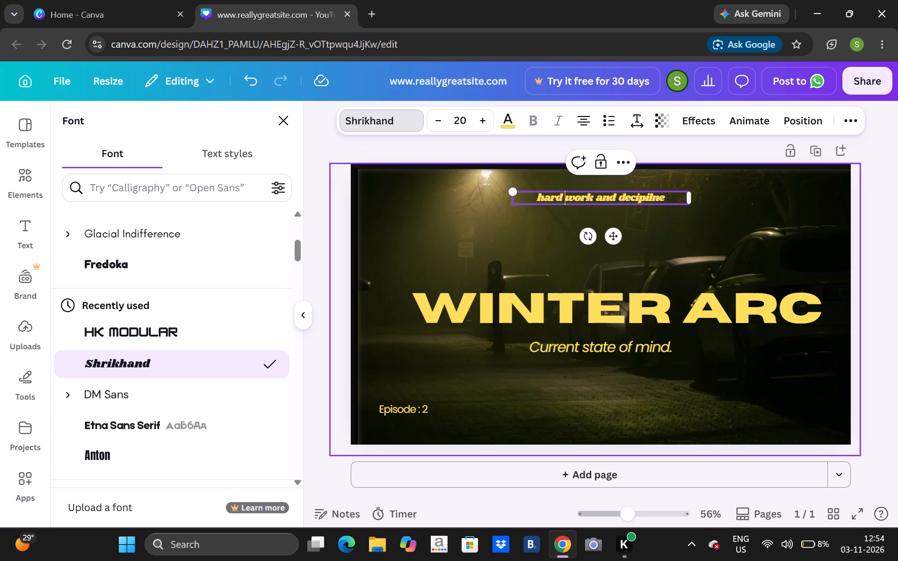
click(782, 228)
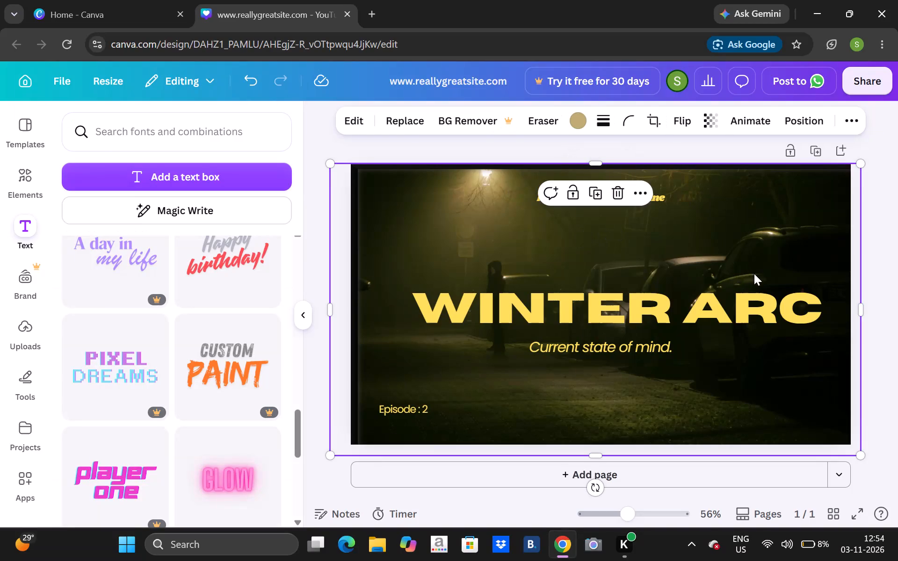
click(754, 273)
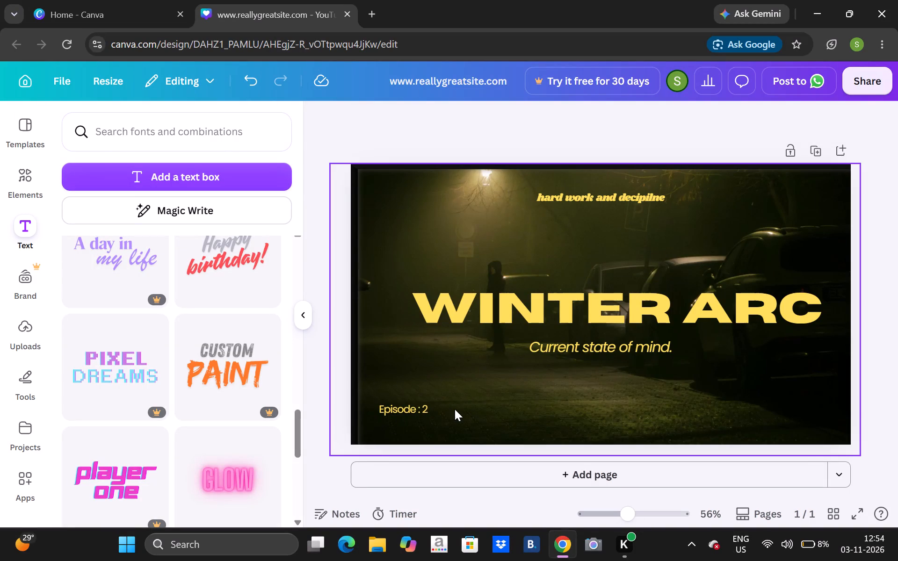
Open the "Episode : 2" text line for editing with all of its text selected.
double_click(422, 407)
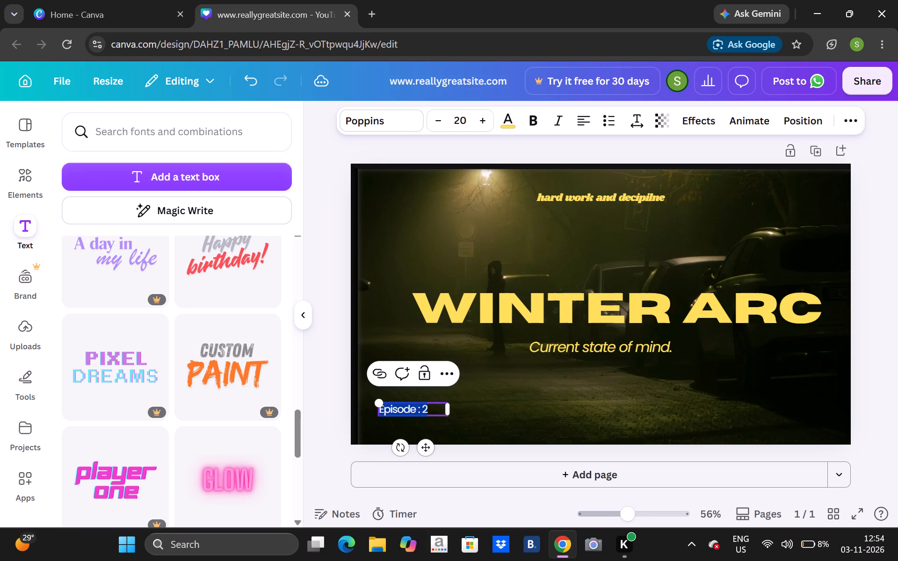
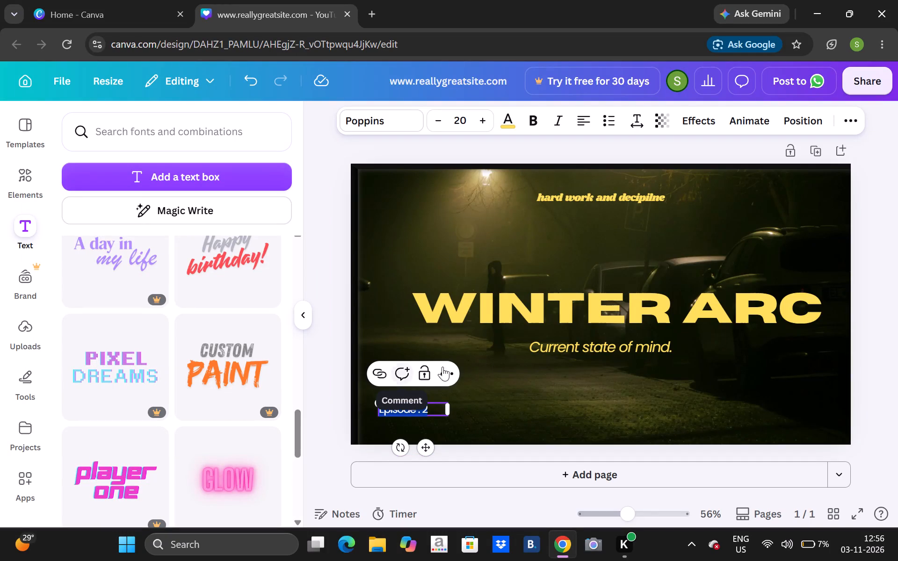
Replace the selected "Episode : 2" text with "november to february".
key(BackSpace)
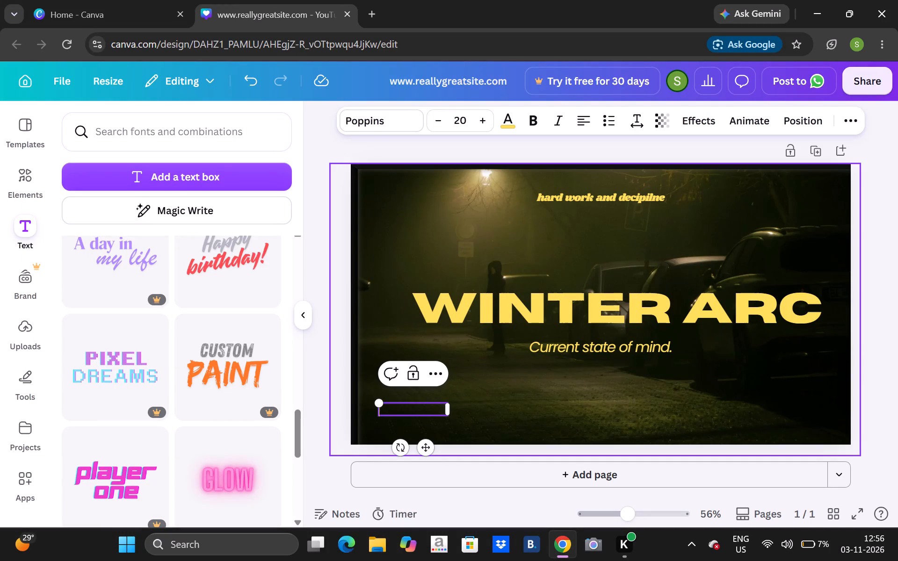
text(no)
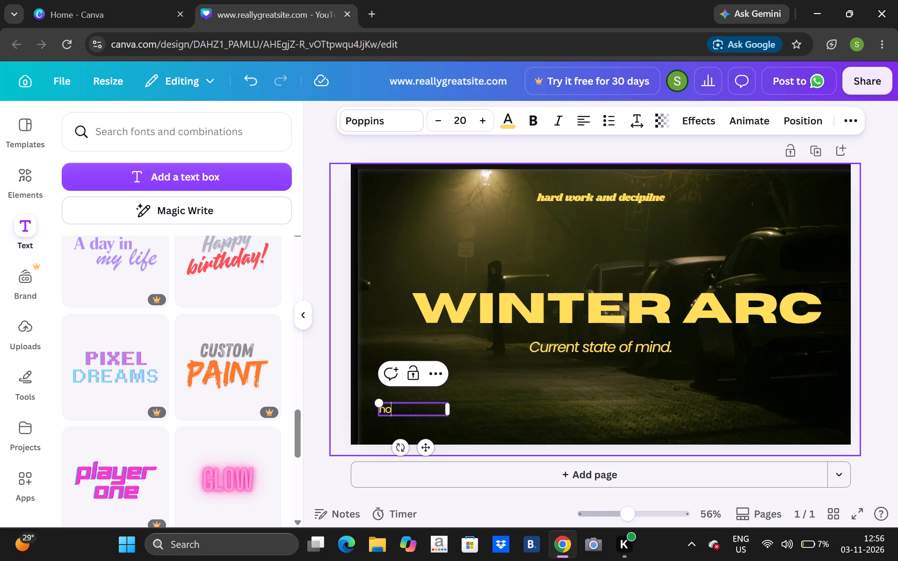
text(vem)
text(ber)
key(space)
text(to)
key(space)
text(feb)
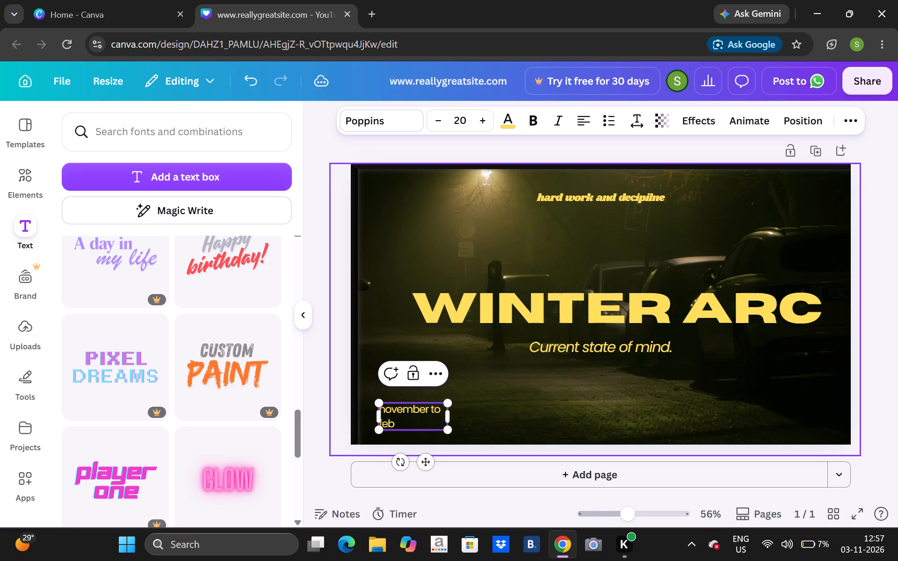
key(r)
text(uary)
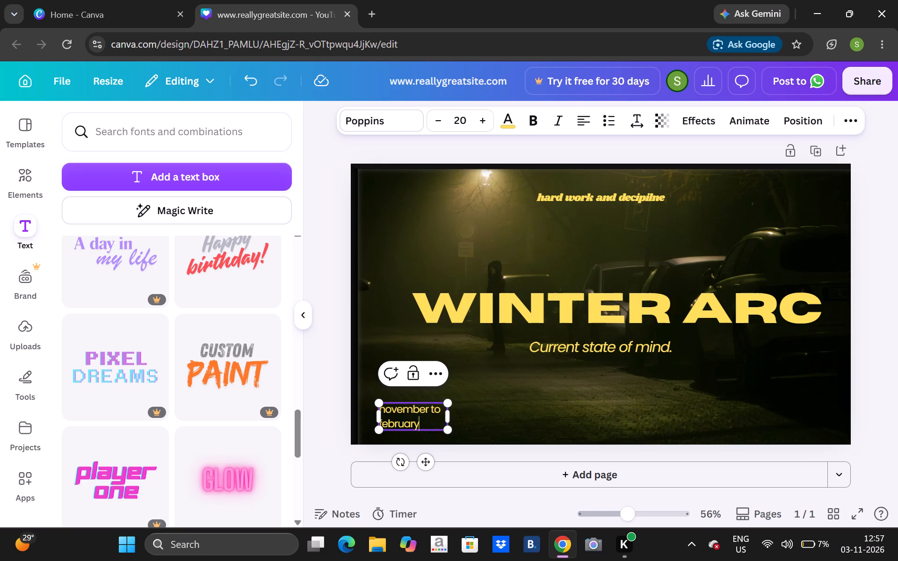
Widen the "november to february" text box to about 365 px so the text fits on one line.
drag(449, 417, 524, 417)
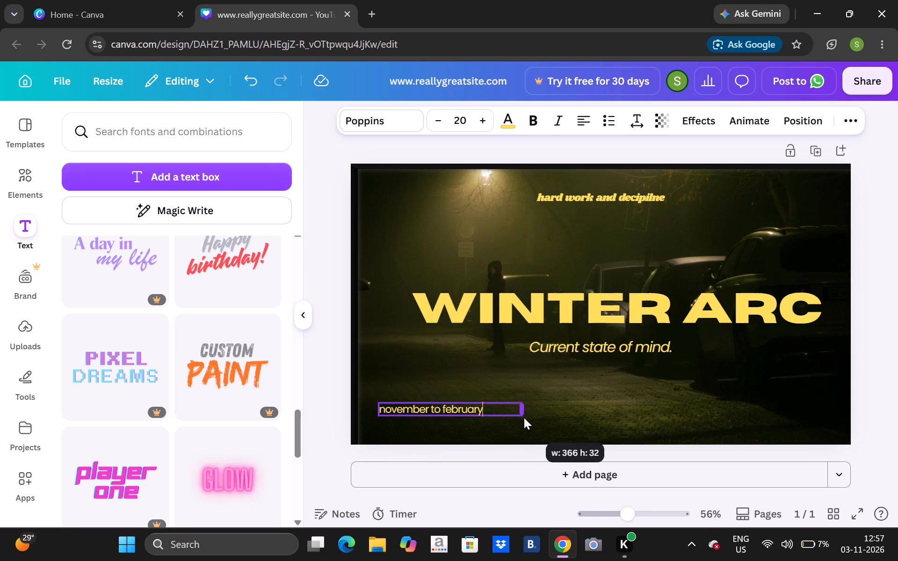
drag(524, 417, 521, 419)
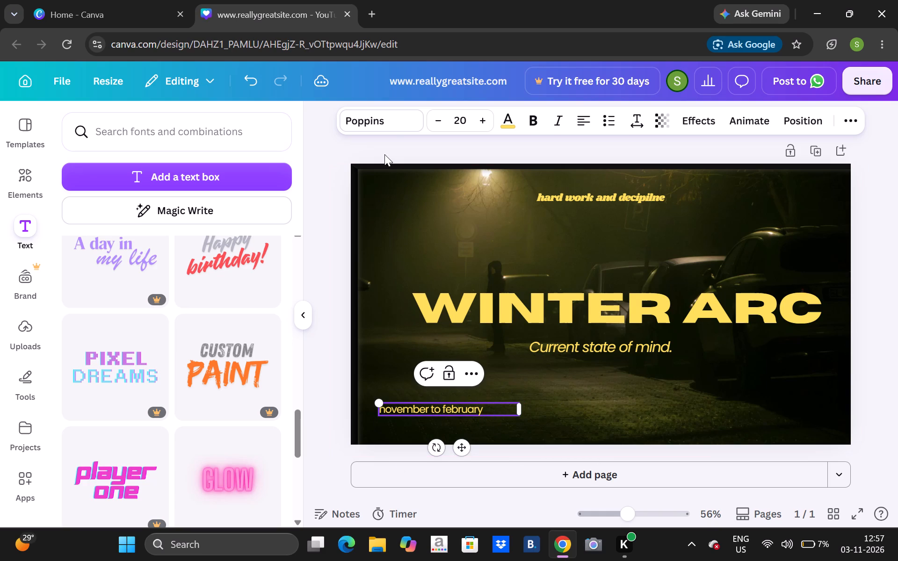
Set the font of the "november to february" line to Fredoka.
click(397, 110)
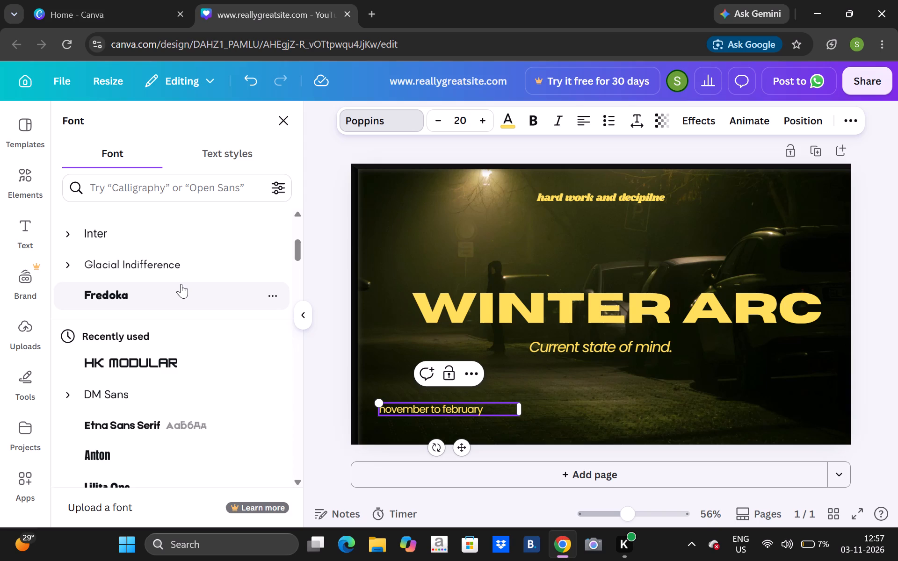
click(181, 284)
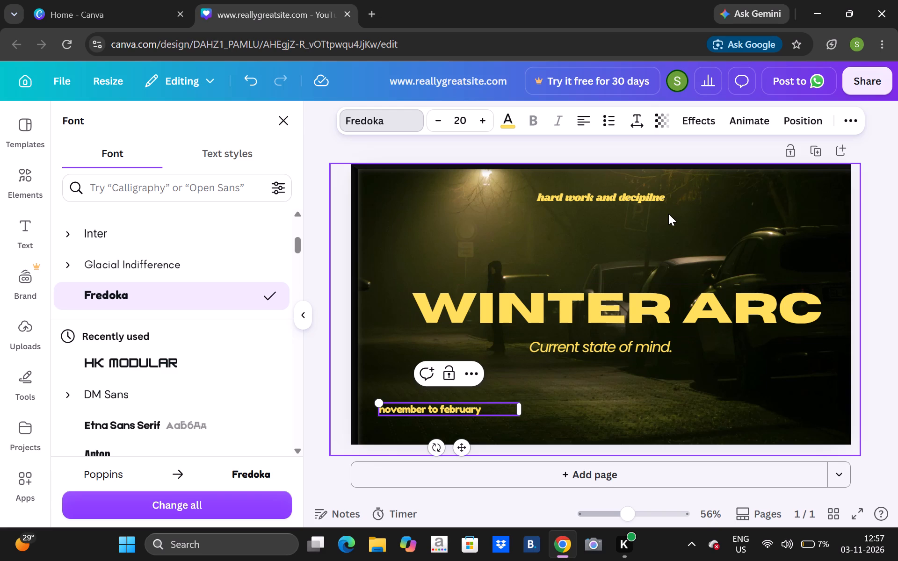
Capitalise the "f" of "february" in the thumbnail's bottom text line.
key(Left)
key(Left)
key(Left)
key(Left)
key(Left)
key(Left)
key(Left)
key(Left)
key(Left)
key(Left)
key(Left)
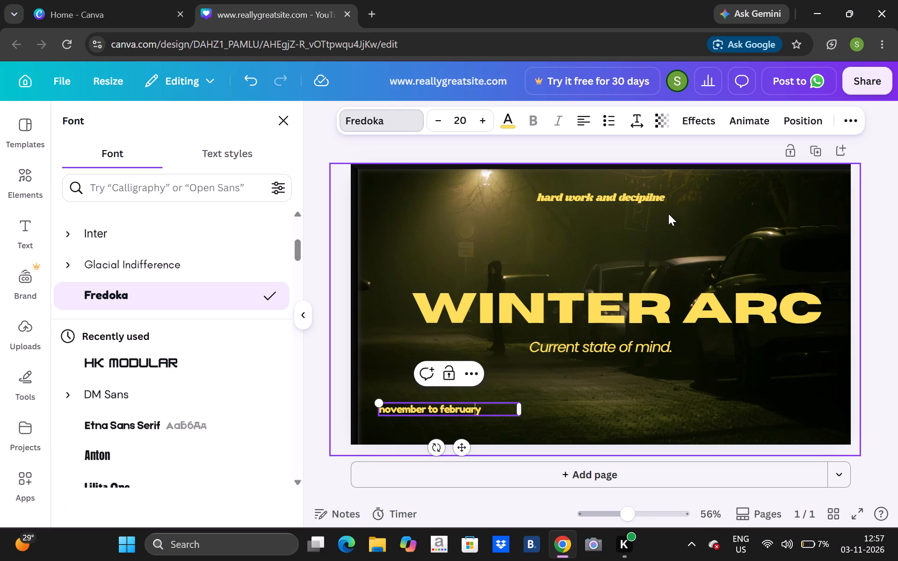
key(Right)
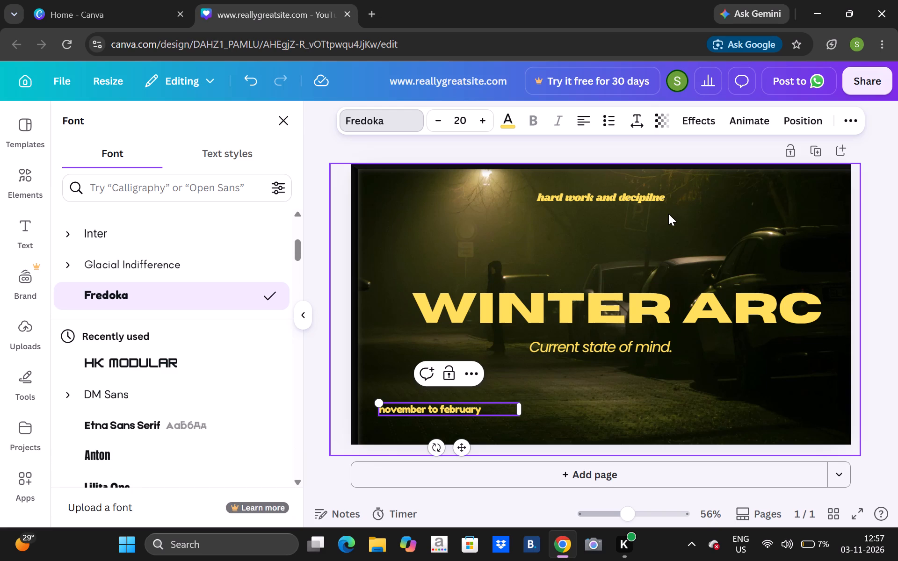
key(BackSpace)
key(shift+f)
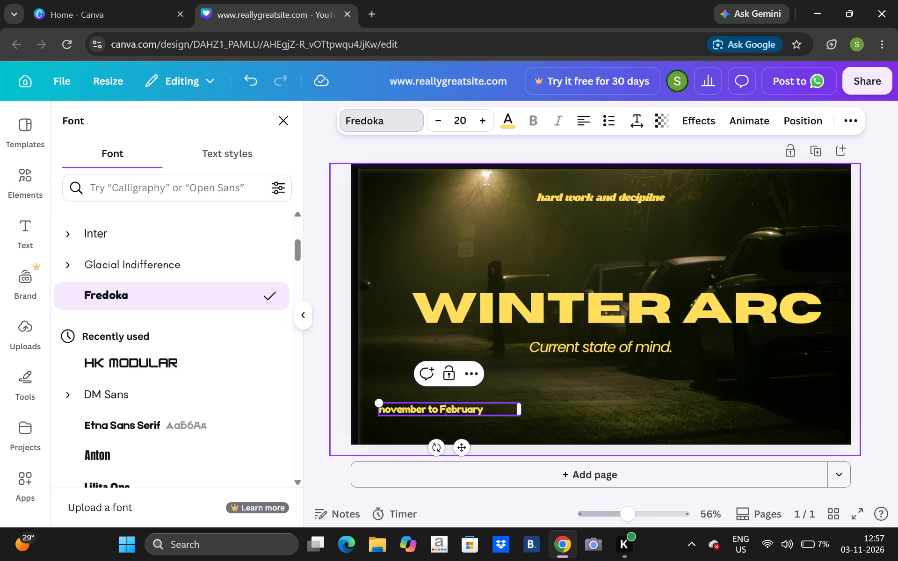
Capitalise the "t" of "to" in the thumbnail's bottom text line.
key(Left)
key(Left)
key(Left)
key(BackSpace)
key(shift+t)
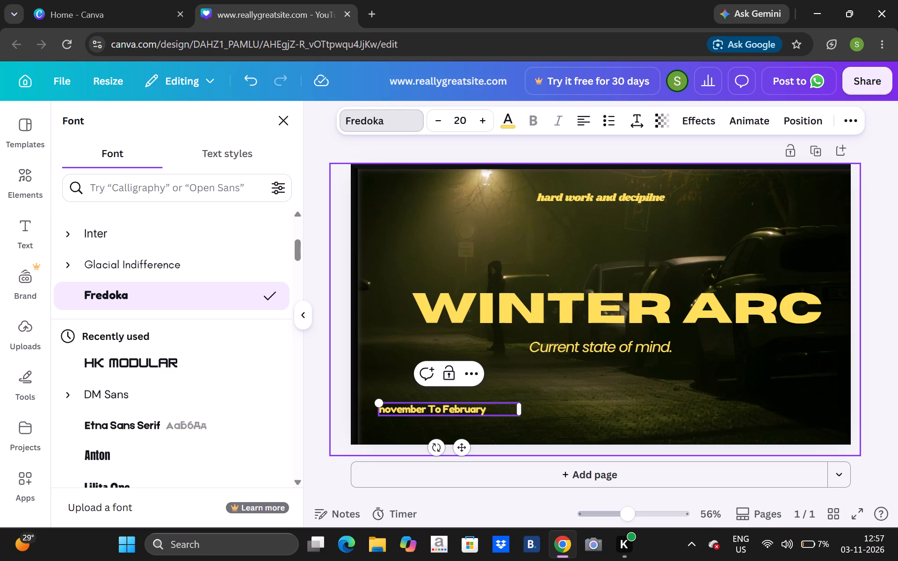
Capitalise the "n" of "november" so the bottom line reads "November To February", and finish editing it.
key(Left)
key(Left)
key(Left)
key(Left)
key(Left)
key(Left)
key(Left)
key(Left)
key(Left)
key(Left)
key(Left)
key(BackSpace)
key(shift+n)
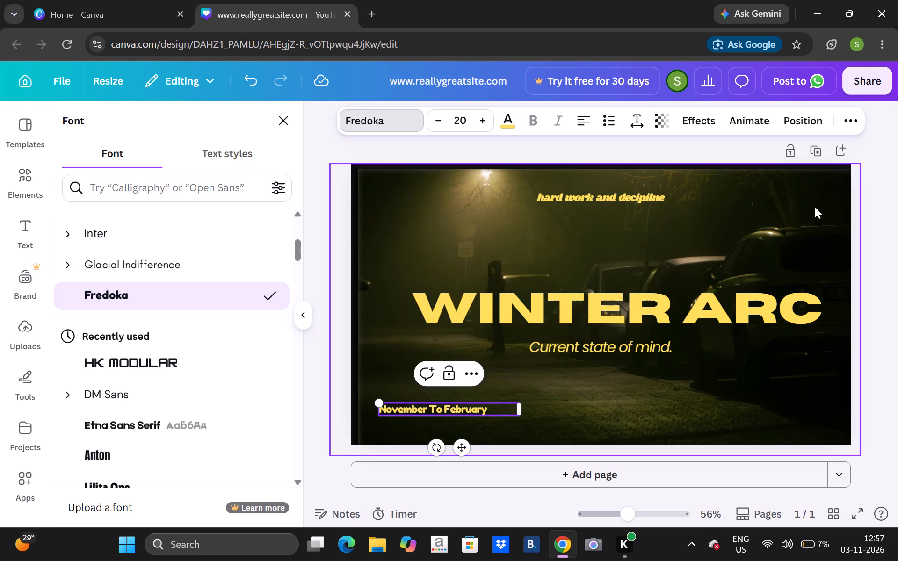
click(626, 377)
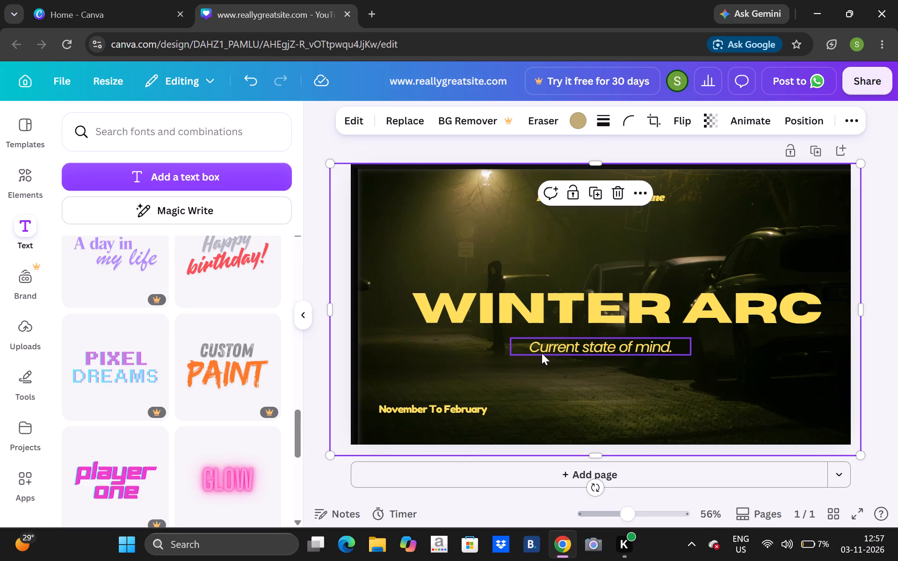
click(551, 346)
key(Up)
key(Up)
key(Up)
key(Up)
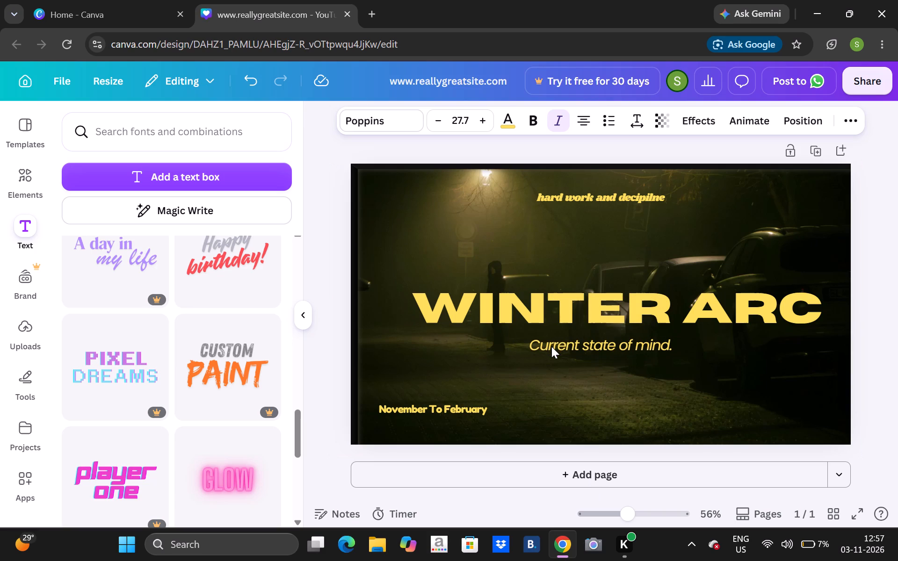
key(Up)
key(Up)
key(Up)
key(Up)
key(Up)
key(Up)
key(Up)
key(Up)
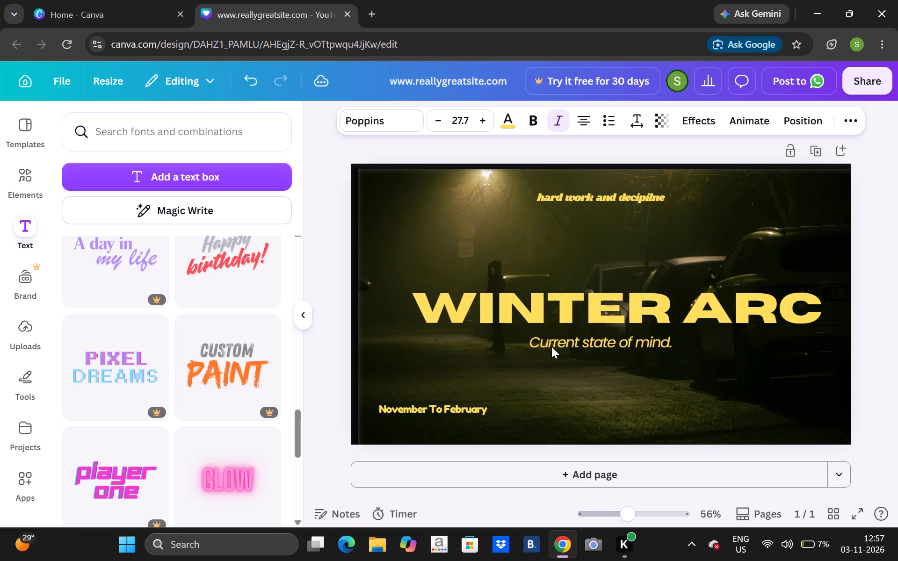
click(747, 344)
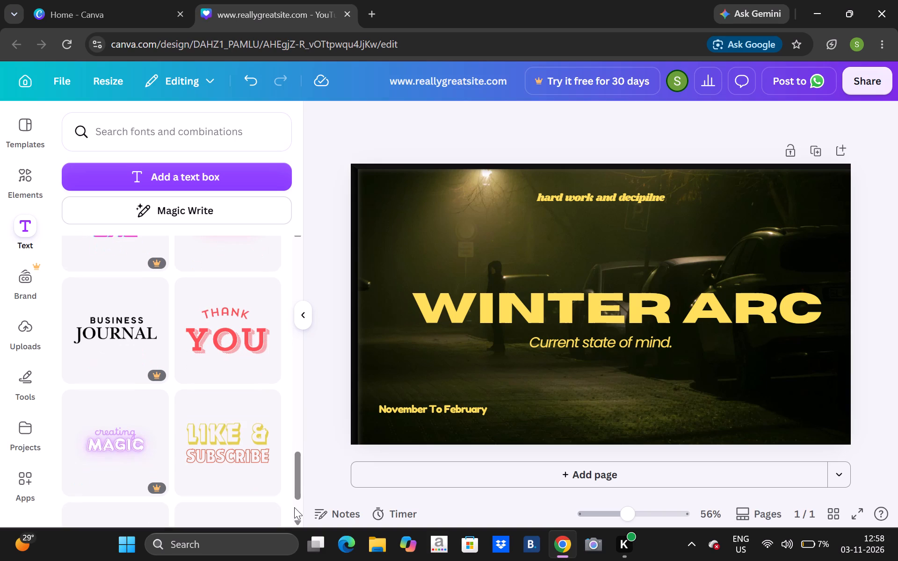
click(294, 507)
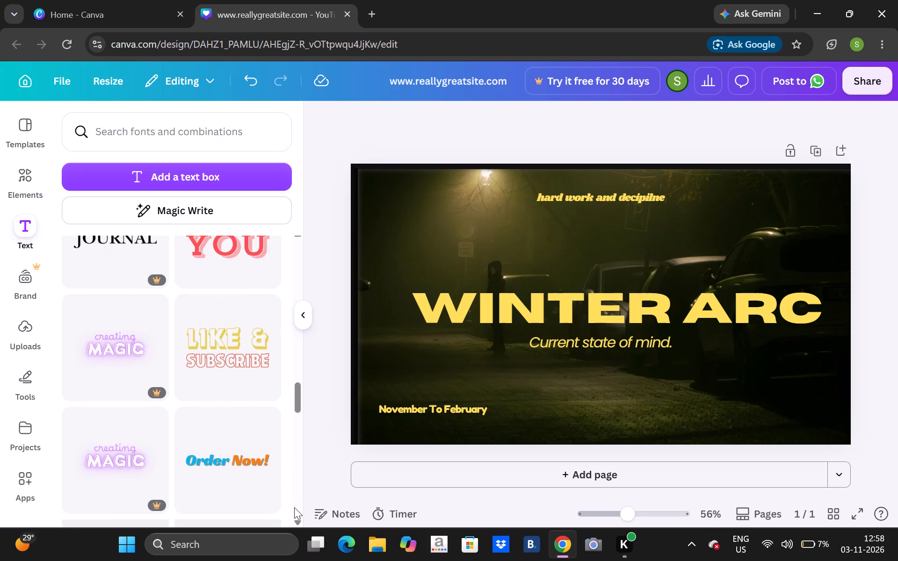
click(294, 507)
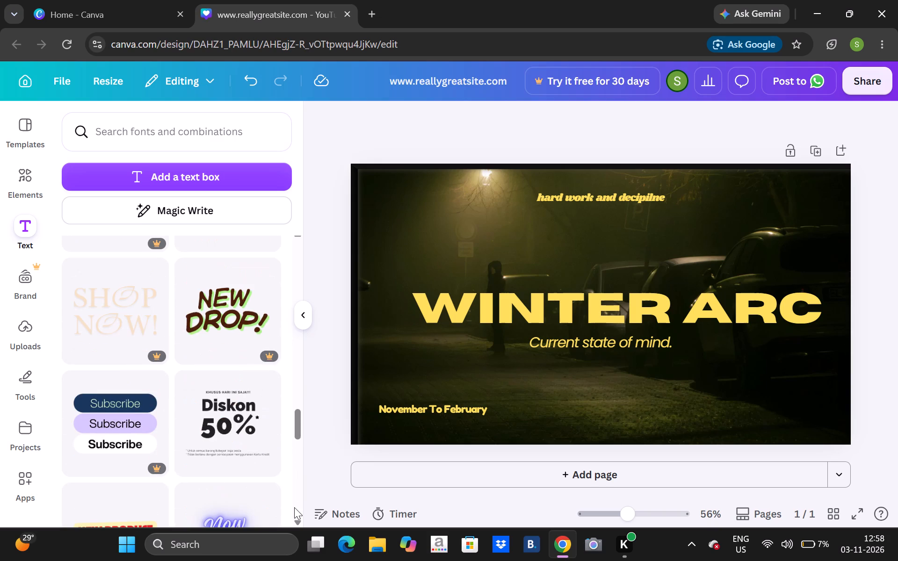
click(294, 507)
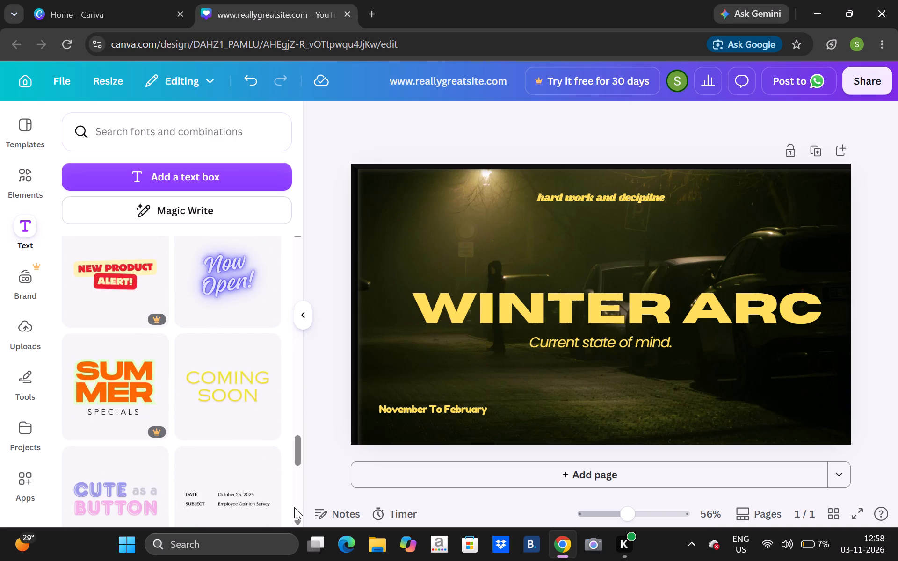
click(294, 507)
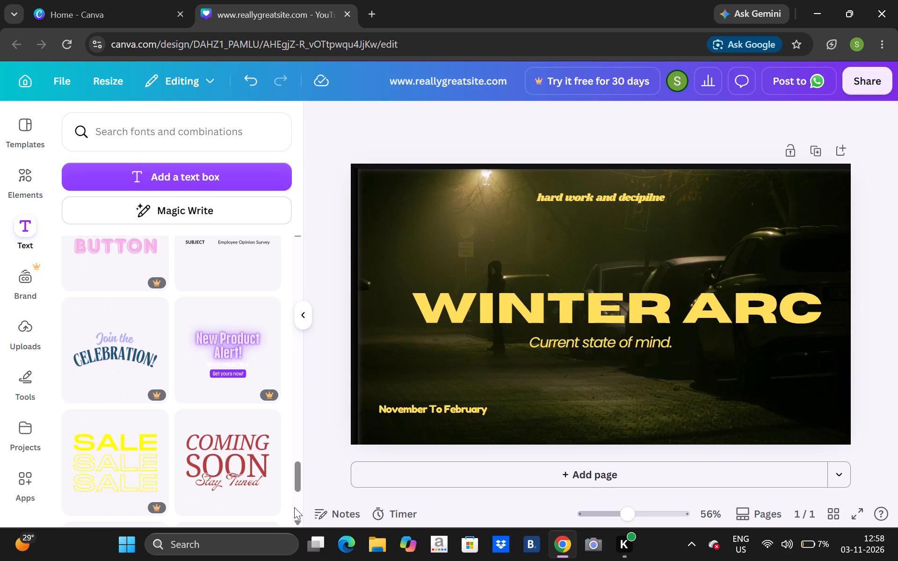
click(294, 507)
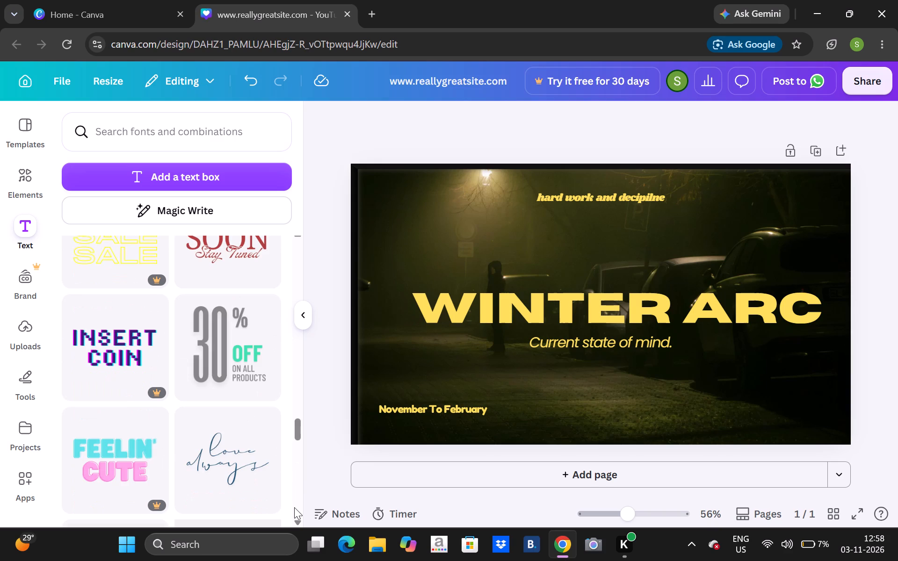
click(294, 507)
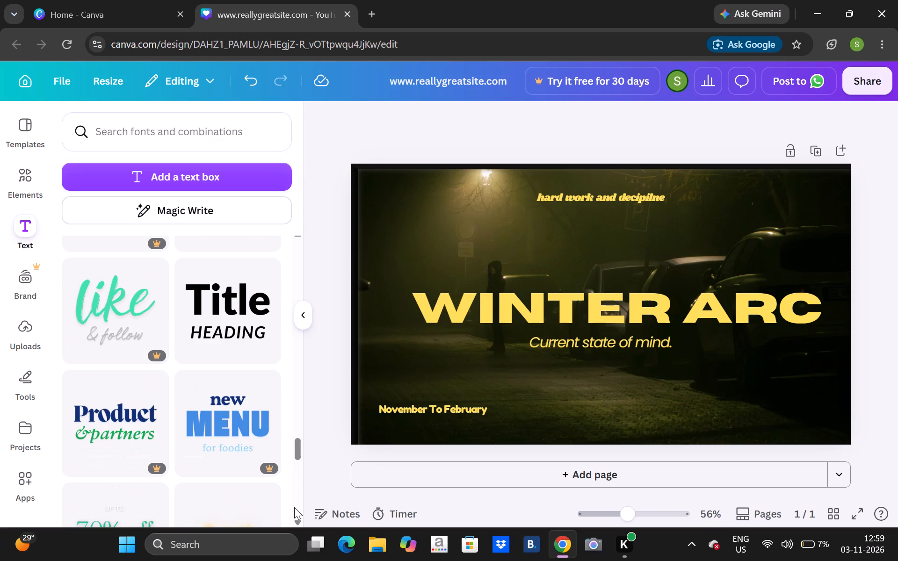
click(294, 507)
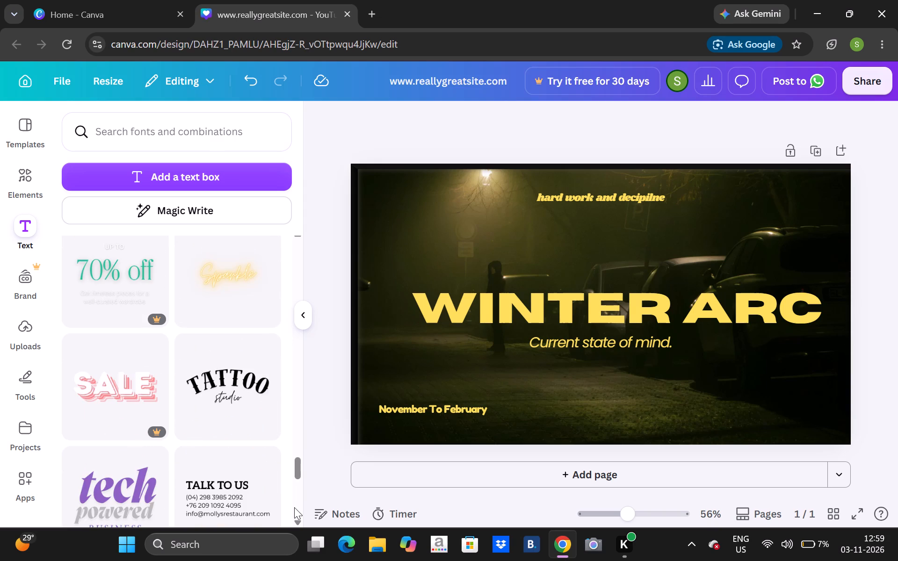
click(294, 507)
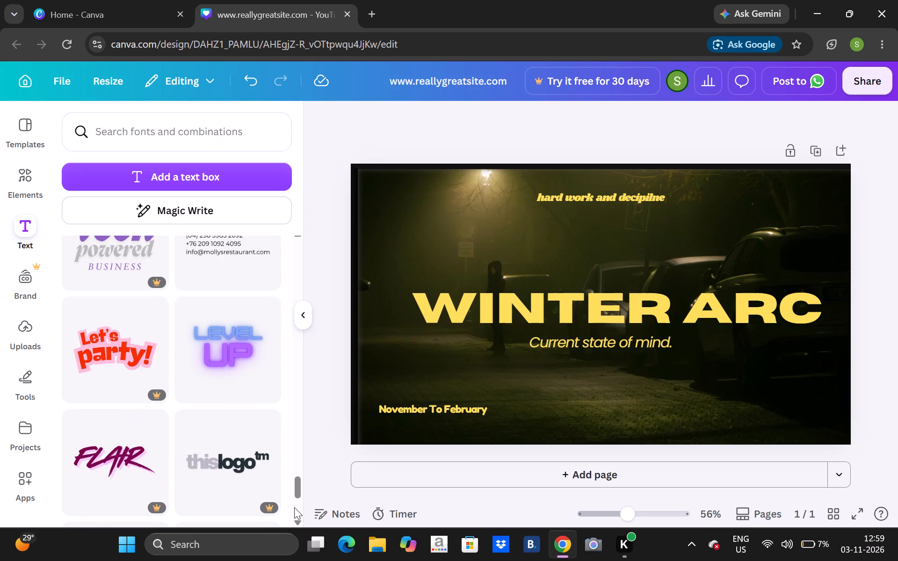
click(294, 507)
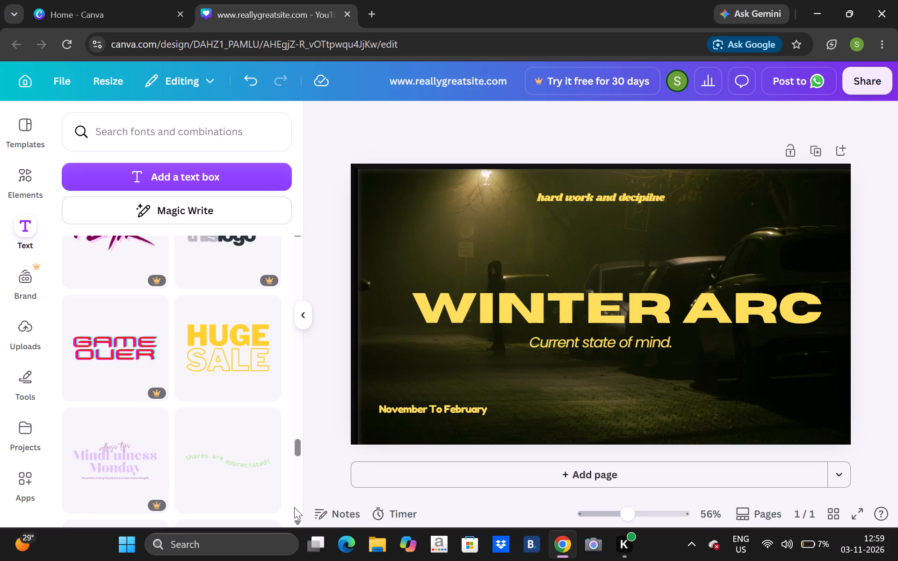
click(294, 507)
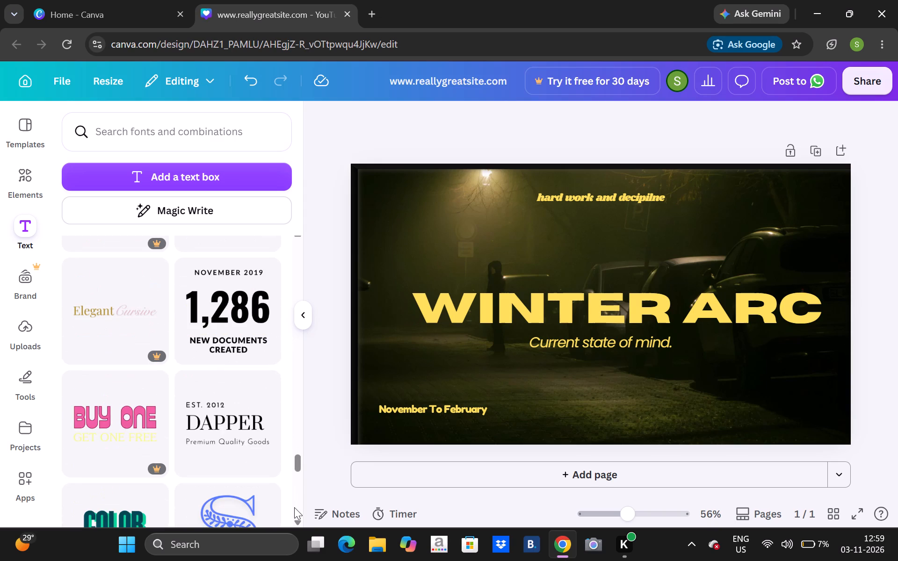
click(294, 507)
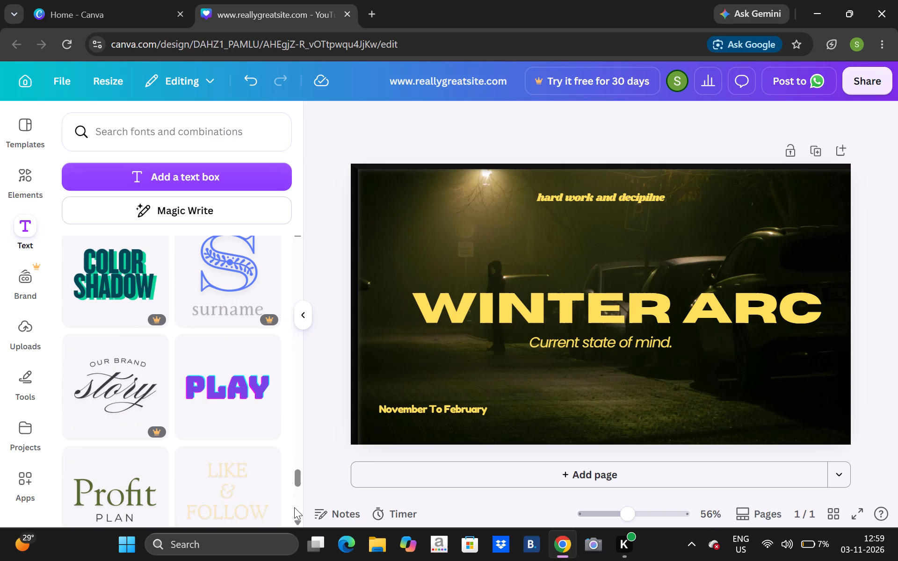
click(294, 507)
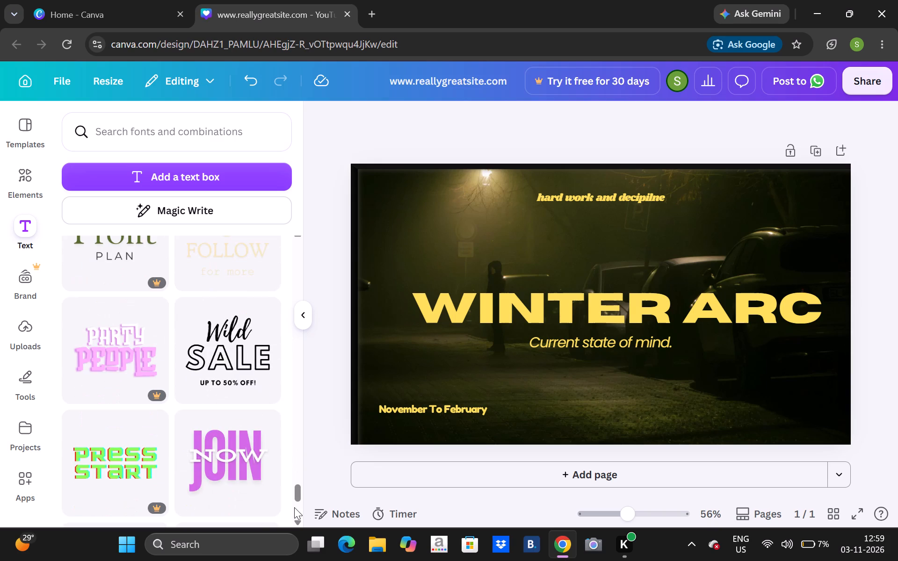
click(294, 507)
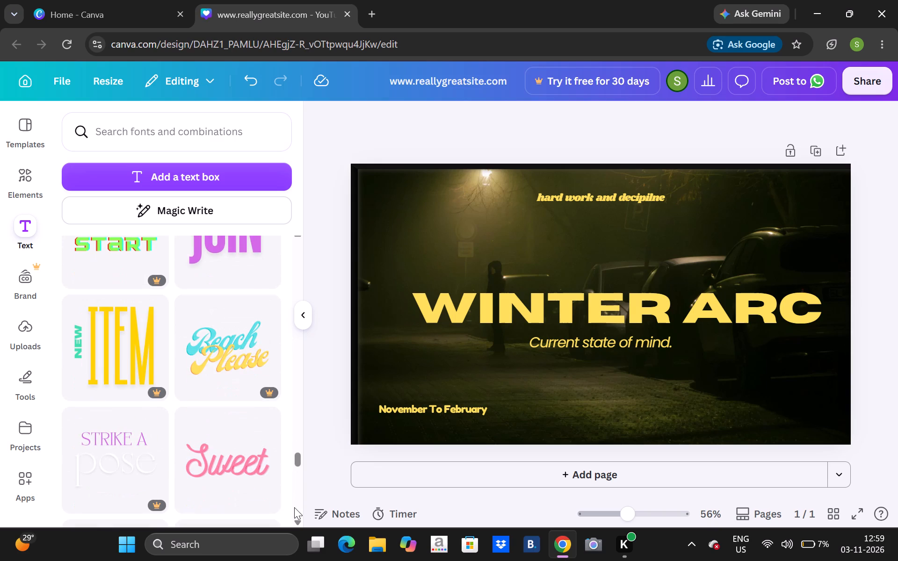
click(294, 507)
click(294, 507)
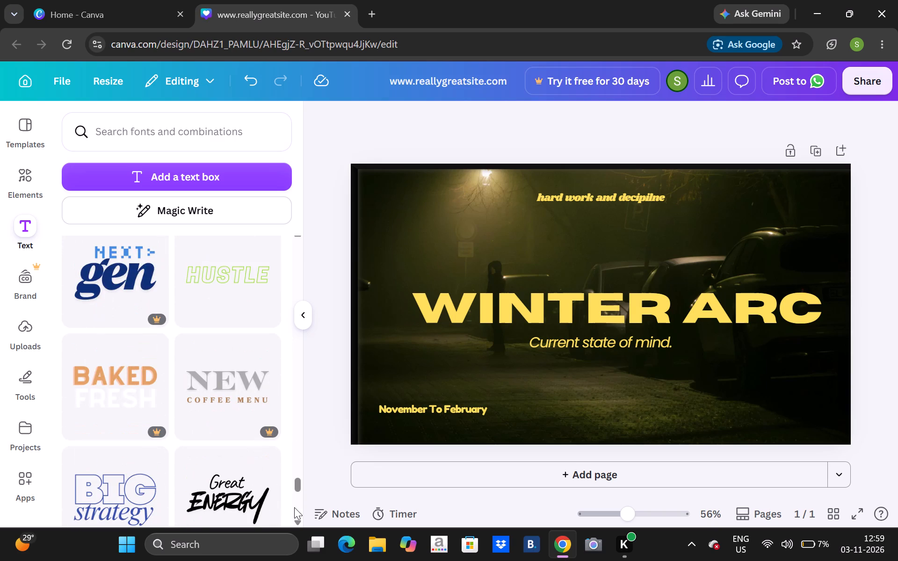
click(294, 507)
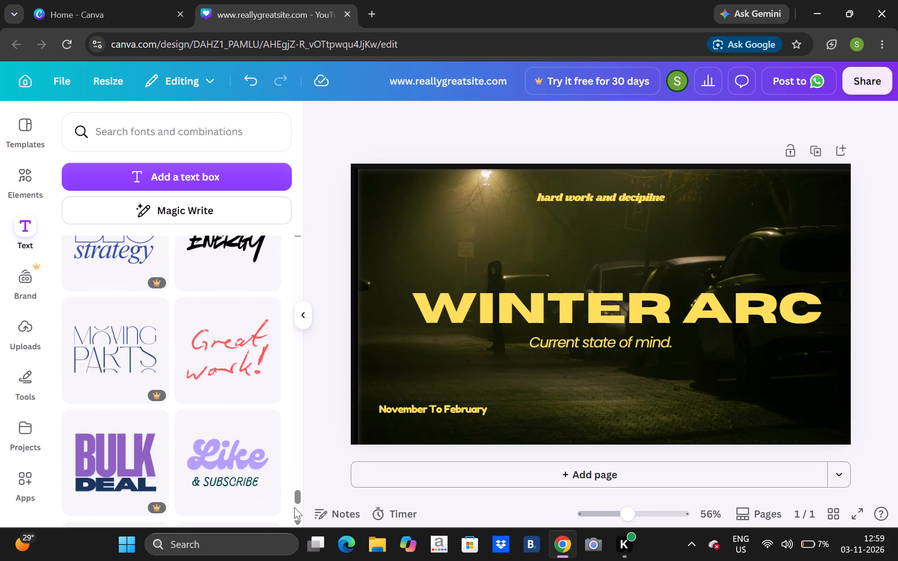
click(294, 507)
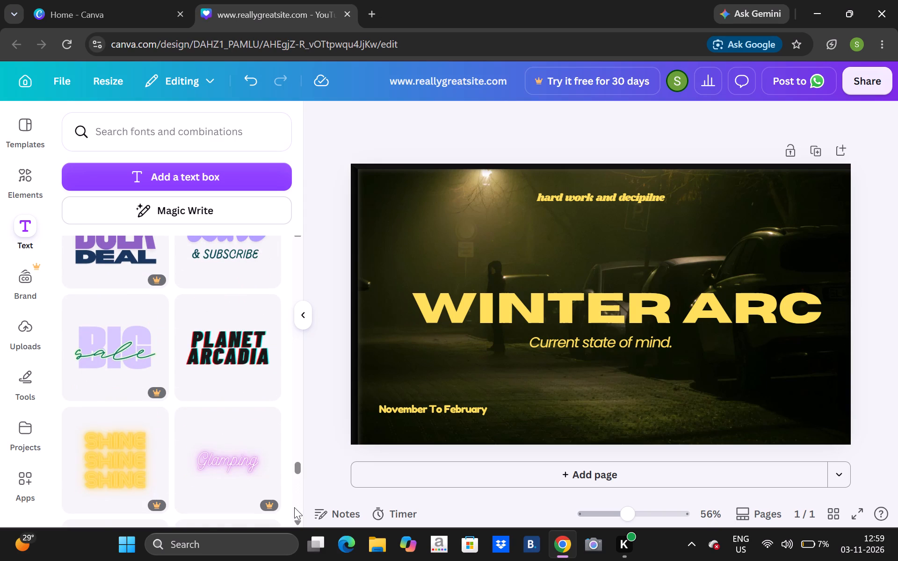
click(294, 507)
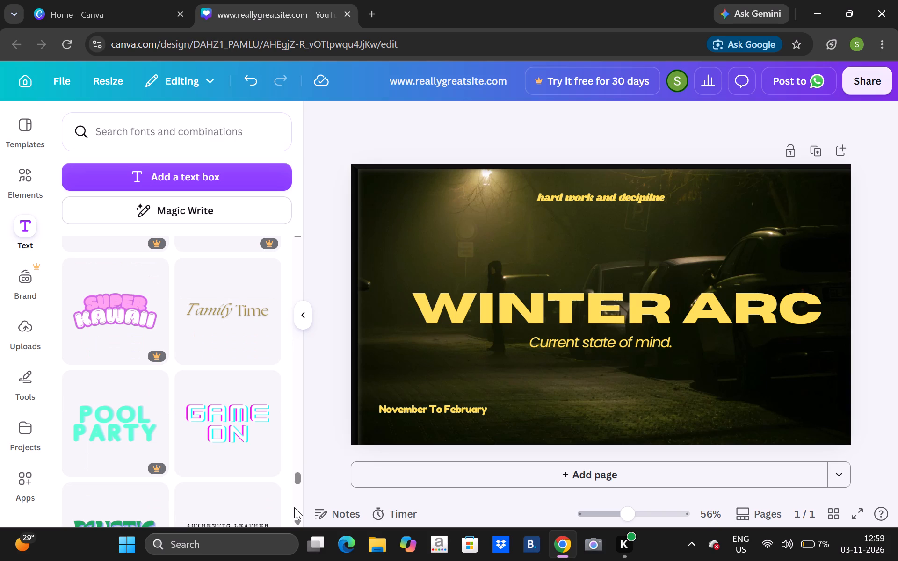
click(294, 507)
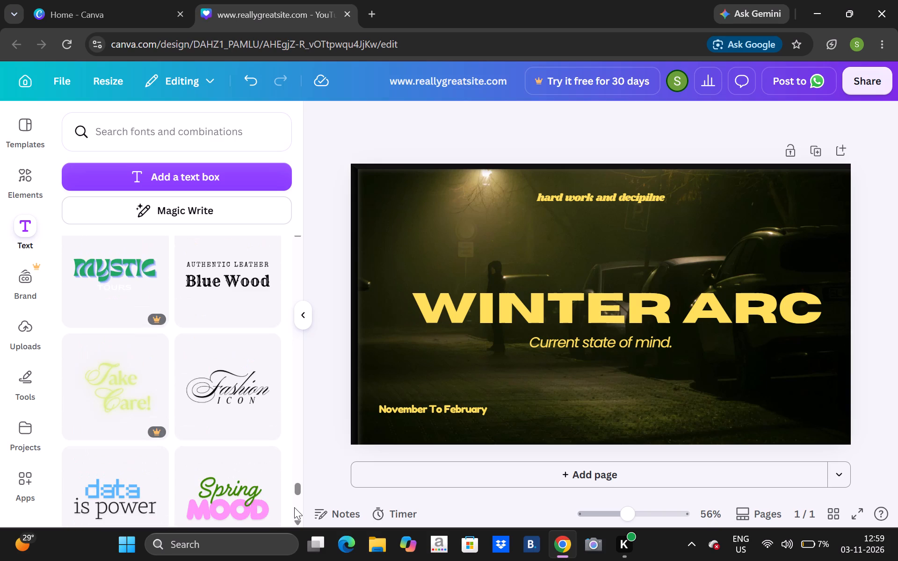
click(294, 507)
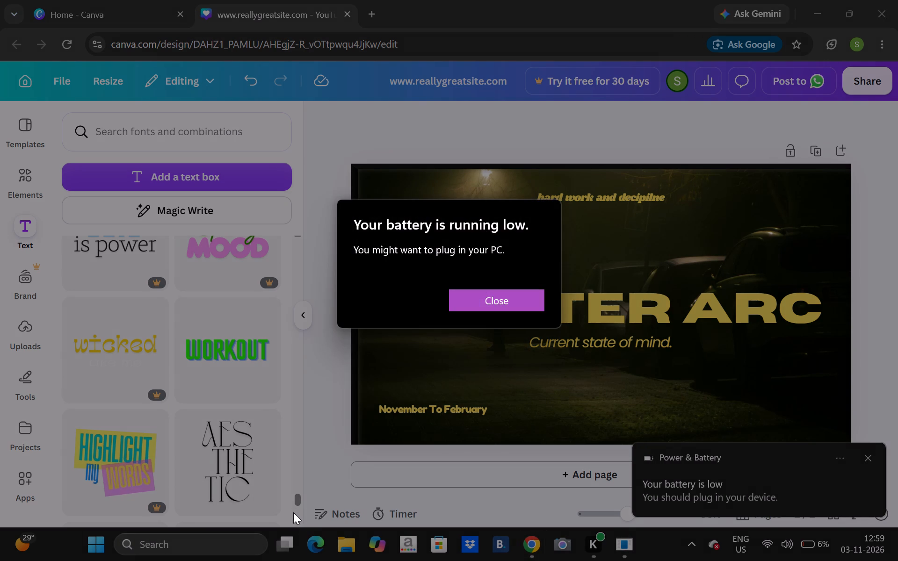
Dismiss the low-battery dialog covering the thumbnail design.
click(484, 341)
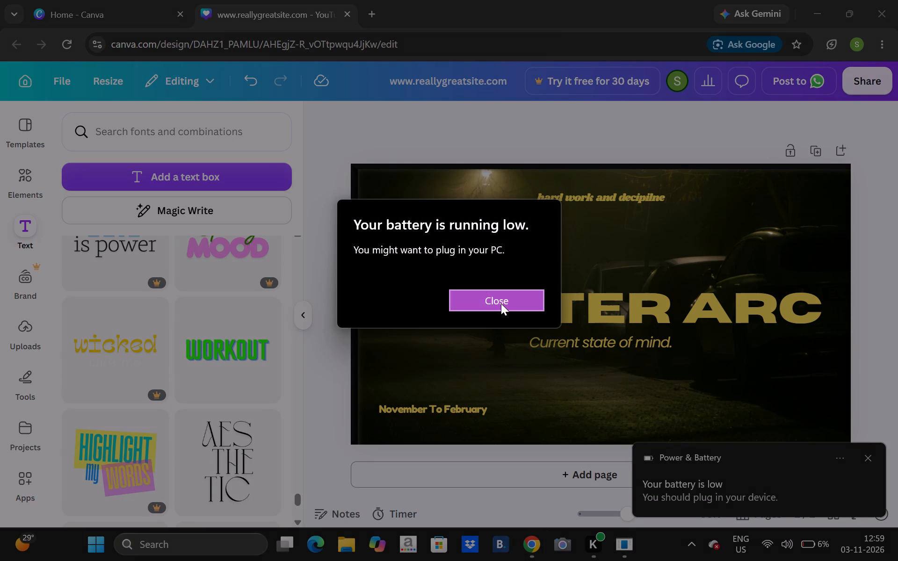
click(501, 302)
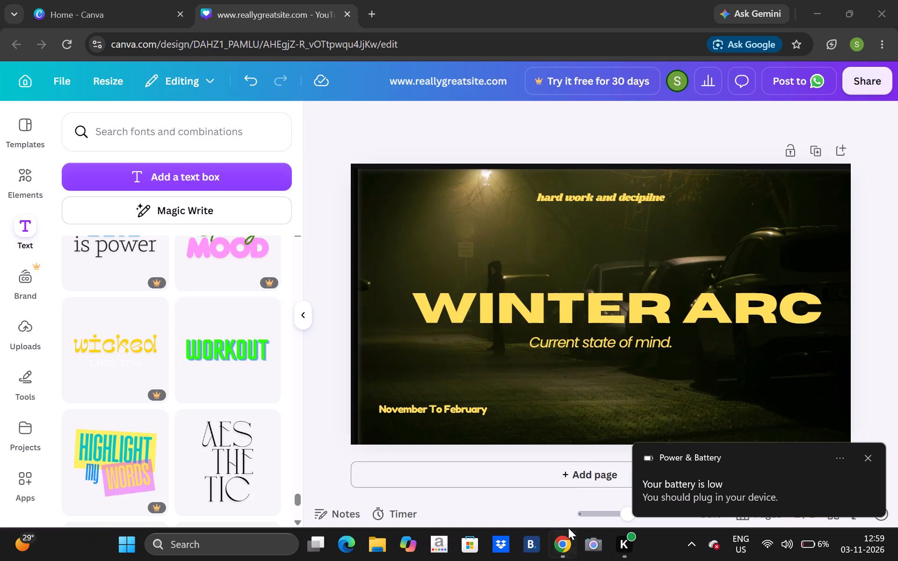